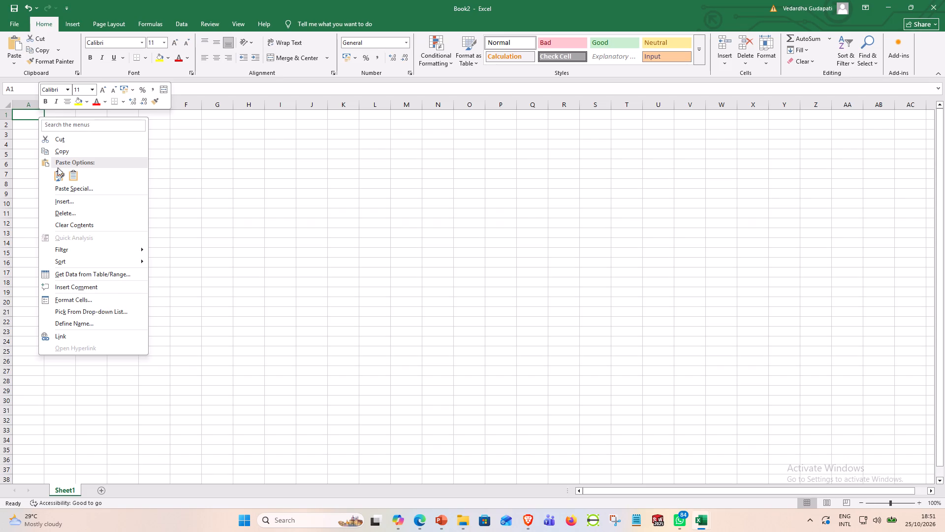
left_click(57, 173)
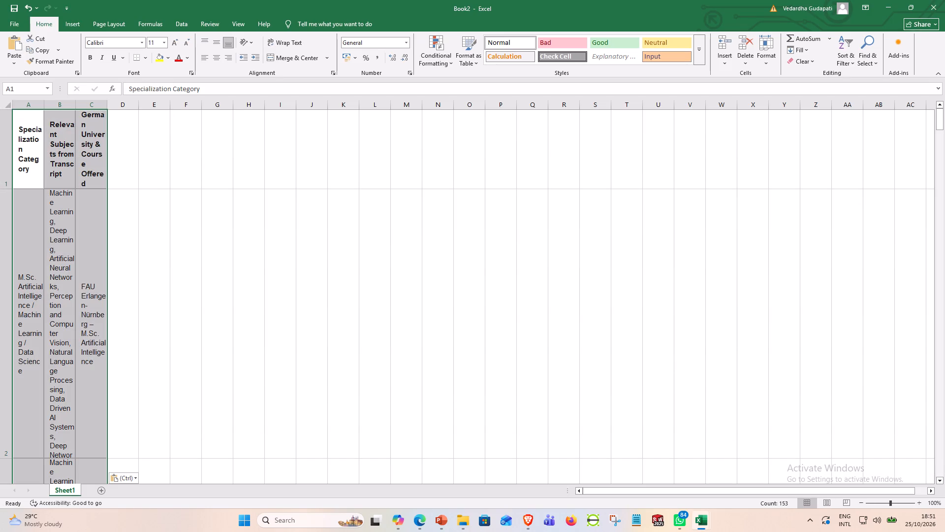
Widen all columns of the sheet and fit every row height and column width to the pasted text.
left_click(9, 106)
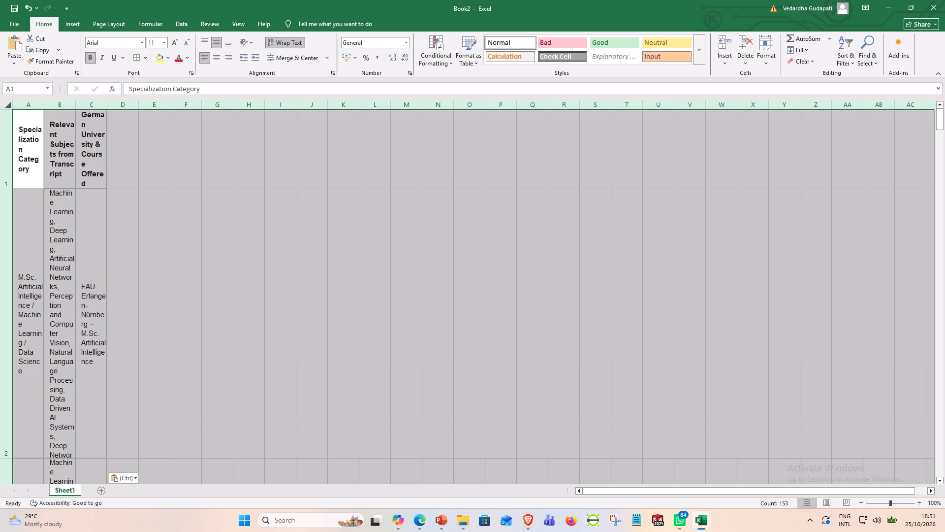
double_click(43, 107)
left_click_drag(44, 104, 358, 104)
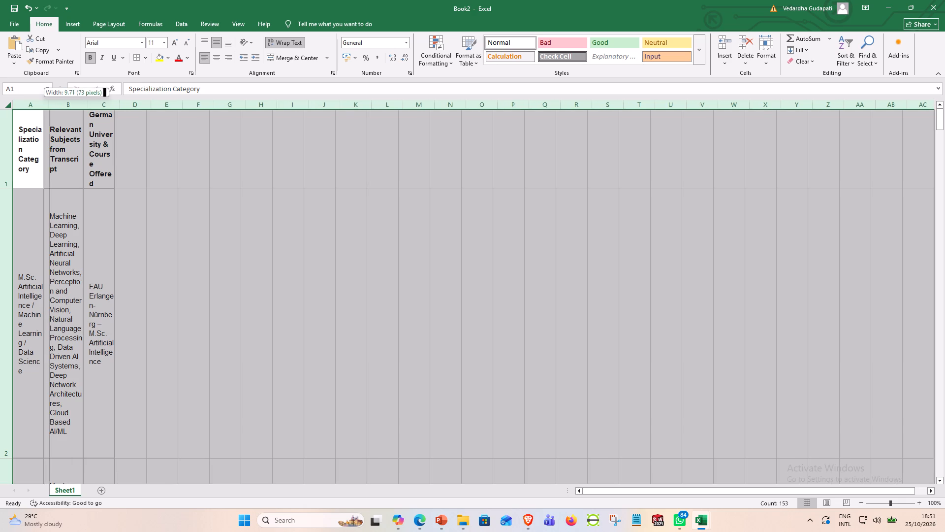
left_click_drag(358, 104, 580, 99)
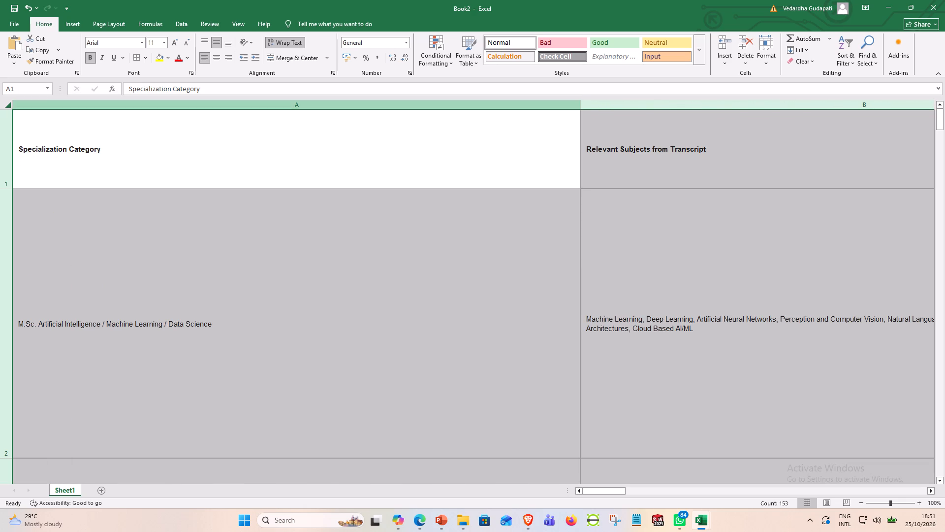
double_click(7, 188)
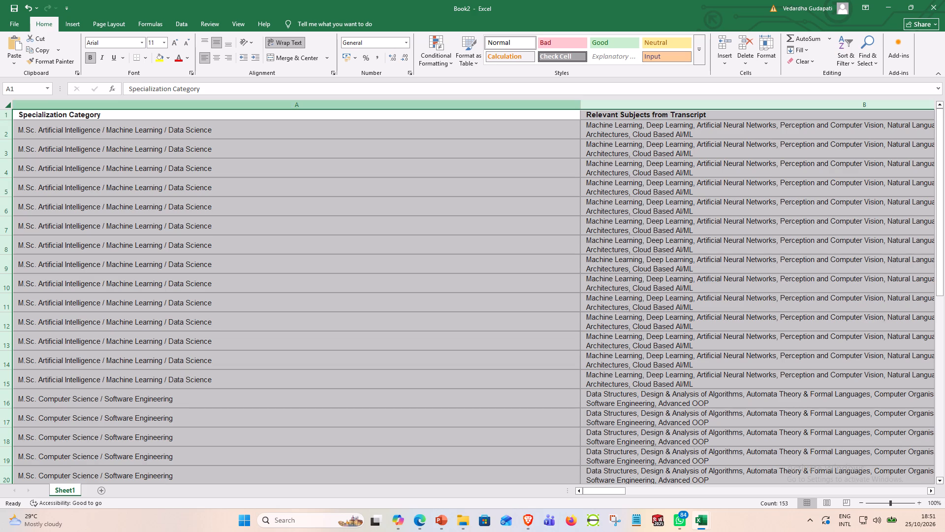
double_click(580, 102)
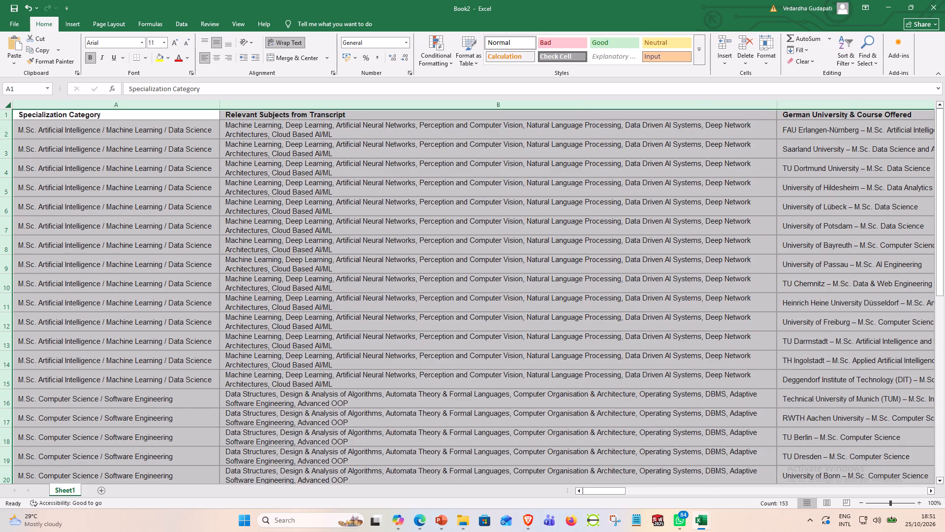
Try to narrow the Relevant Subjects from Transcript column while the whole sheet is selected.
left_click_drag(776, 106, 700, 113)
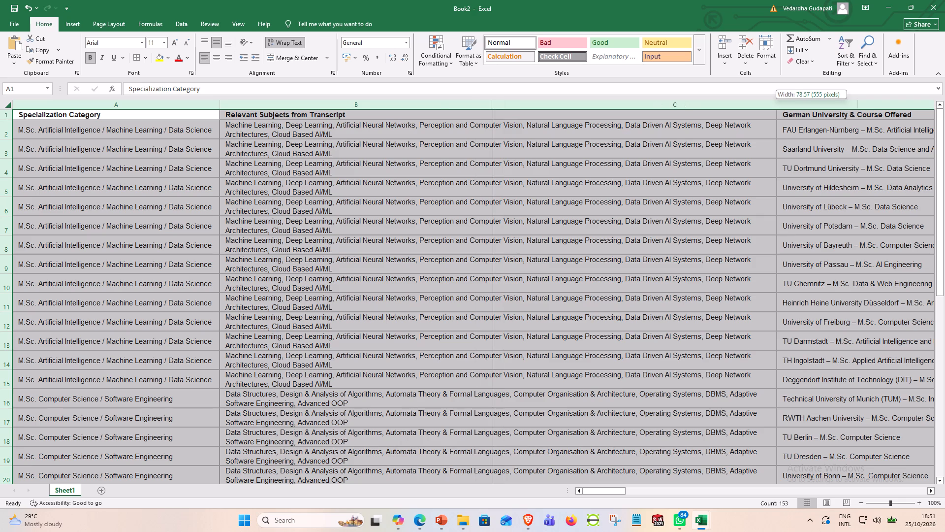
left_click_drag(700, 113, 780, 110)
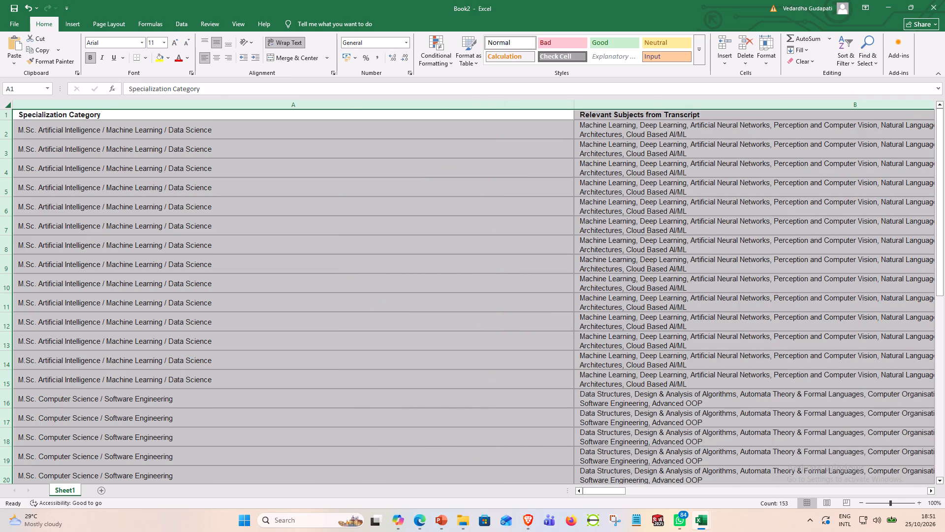
Fit the width of the Specialization Category column to its contents.
left_click(504, 106)
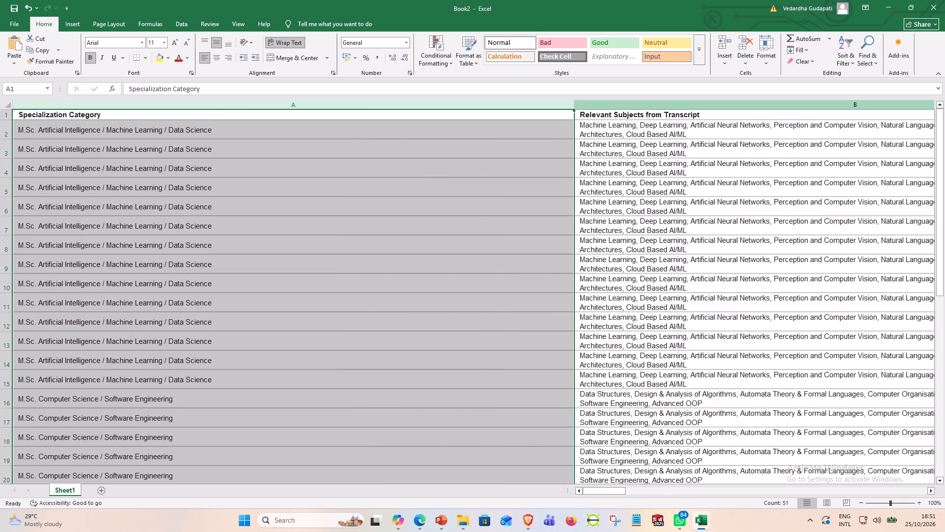
double_click(574, 106)
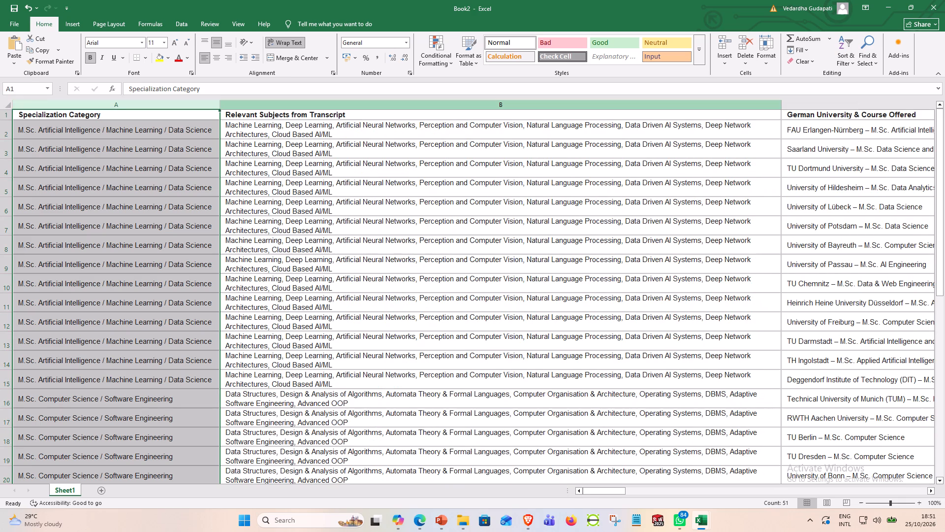
Narrow only the Relevant Subjects from Transcript column to less than half its width.
left_click(711, 107)
left_click_drag(782, 105, 544, 117)
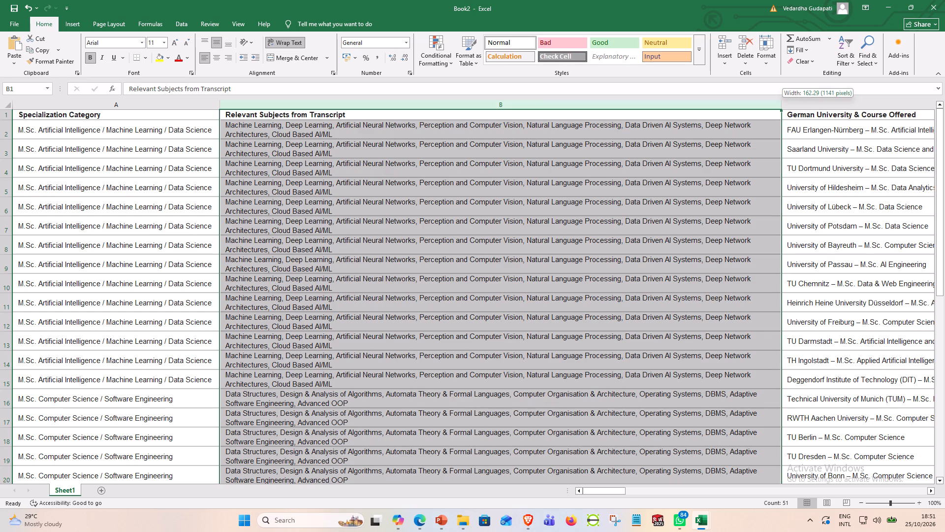
left_click_drag(544, 117, 461, 123)
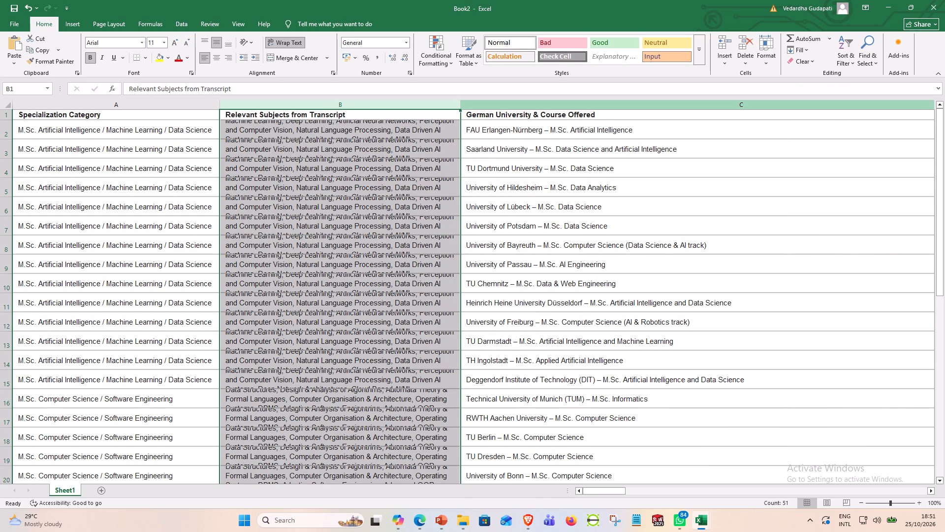
Narrow the German University & Course Offered column until it is just wider than its longest visible entry.
left_click(912, 107)
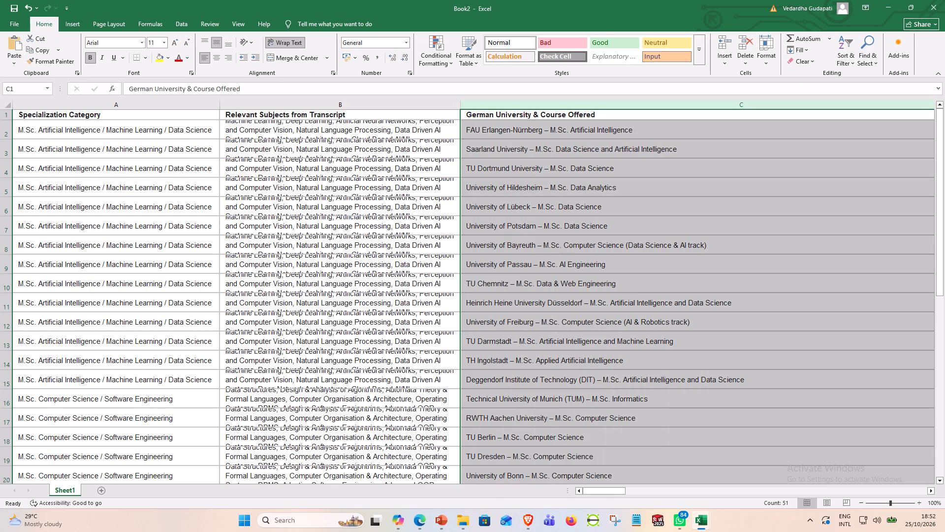
left_click_drag(605, 490, 635, 487)
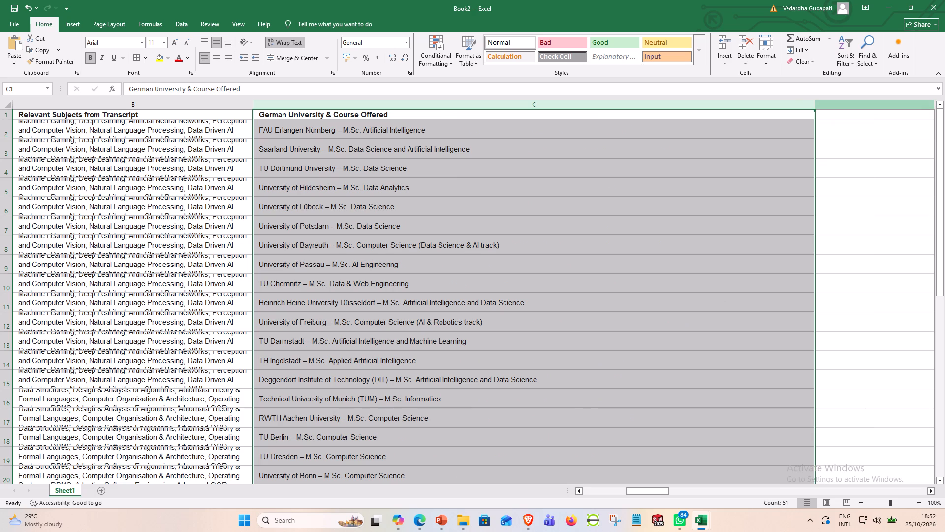
double_click(816, 104)
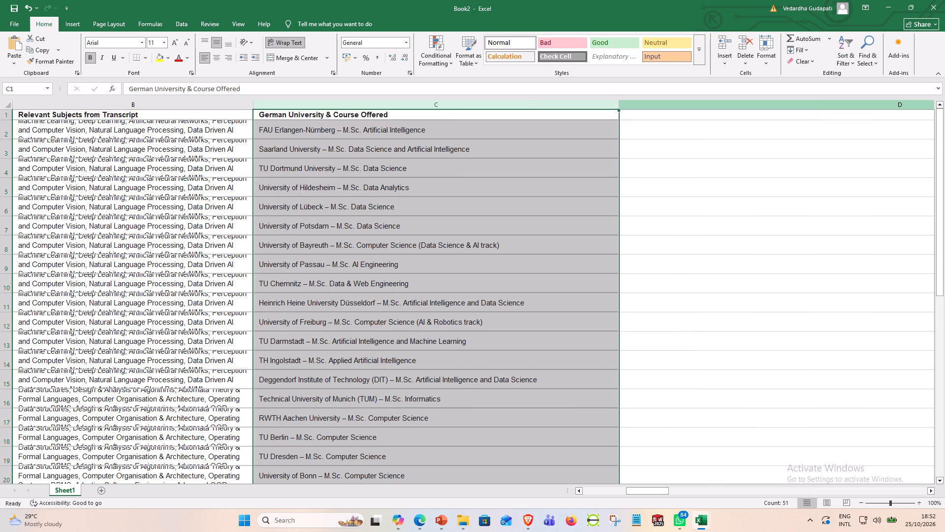
left_click_drag(618, 107, 551, 113)
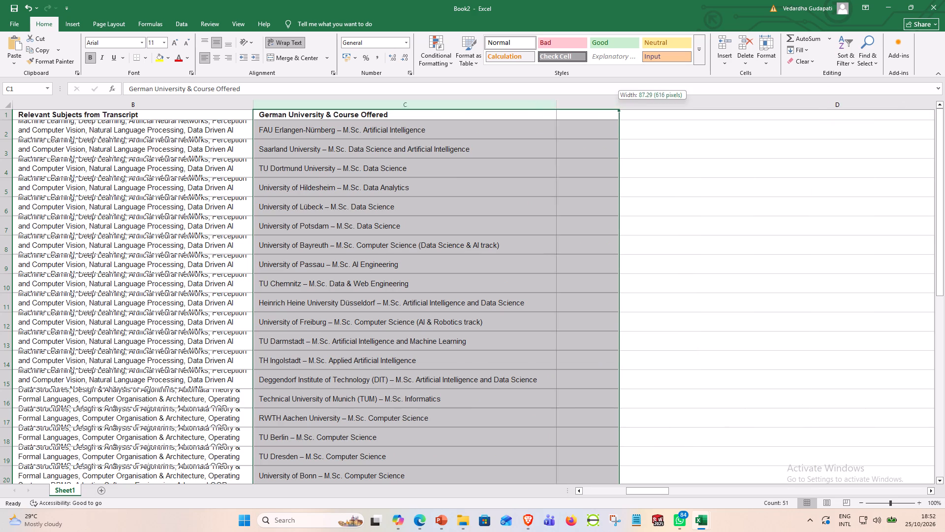
left_click_drag(551, 113, 546, 112)
Fit all row heights of the sheet to the wrapped text and check the rows further down.
left_click_drag(649, 488, 604, 492)
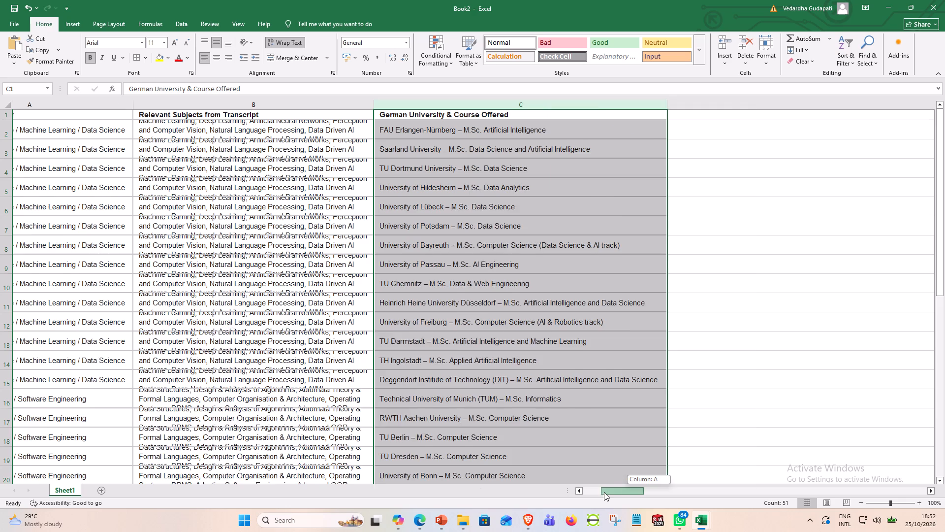
left_click_drag(604, 492, 596, 493)
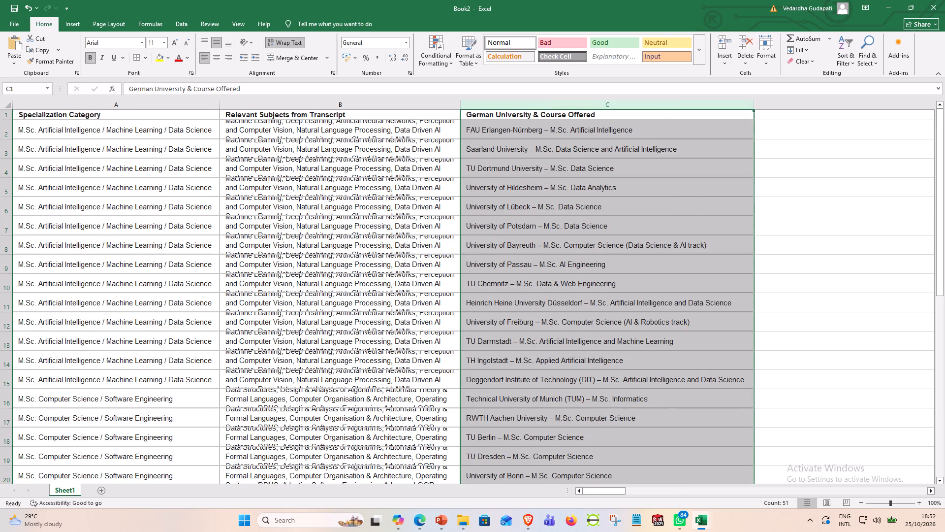
left_click(9, 104)
double_click(9, 138)
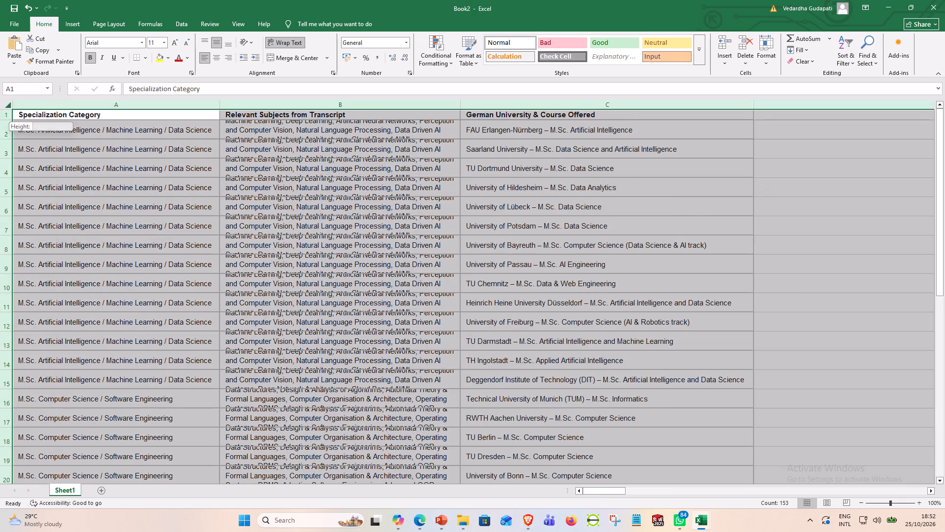
scroll(354, 217, "down", 2)
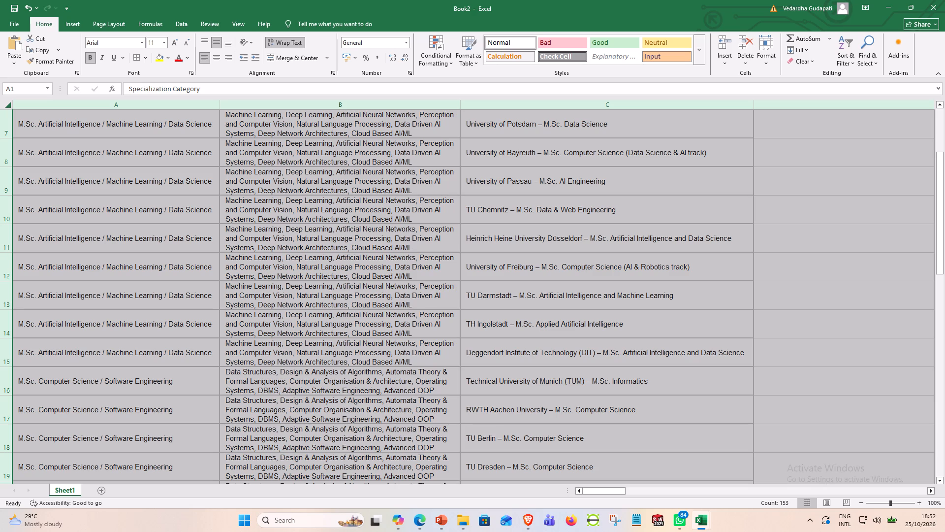
Save the workbook in Documents > Germany > cv-sop-lor-scholarship as Germany_Masters_University_Shortlist-02.
left_click(9, 23)
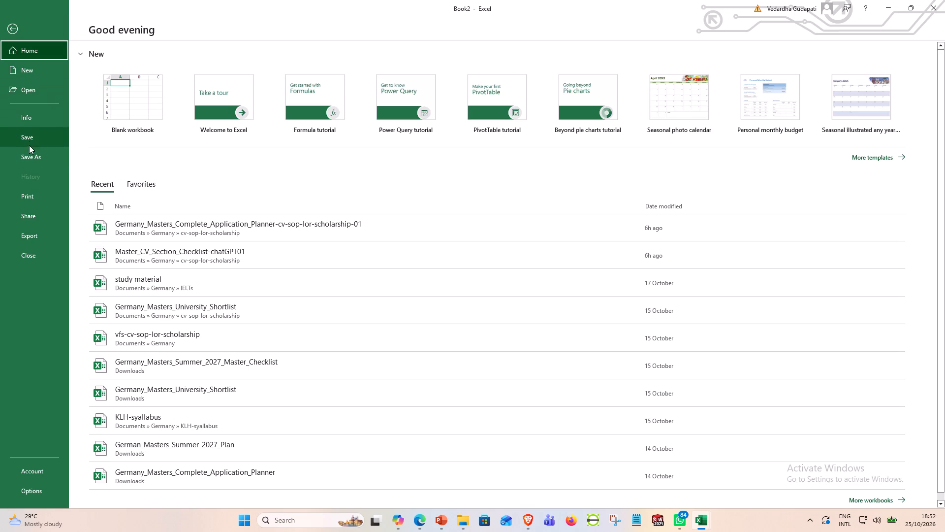
left_click(29, 138)
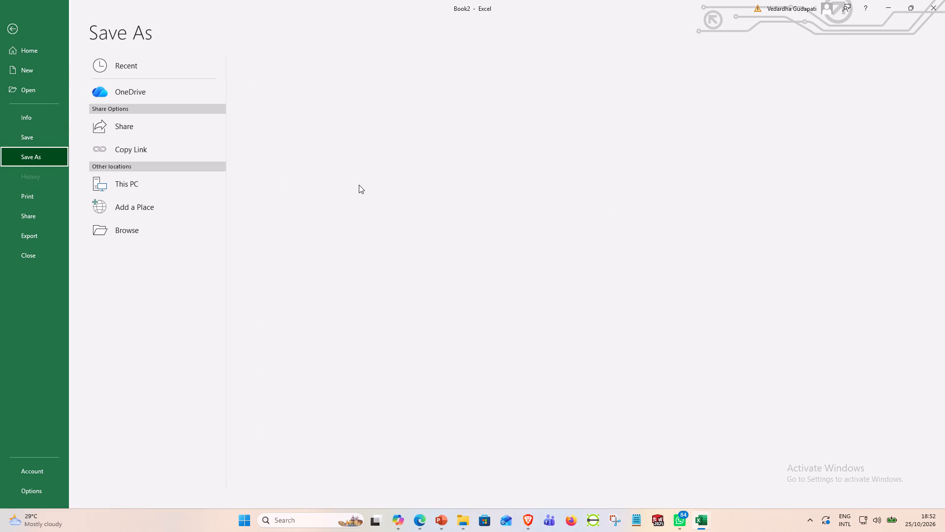
left_click(118, 189)
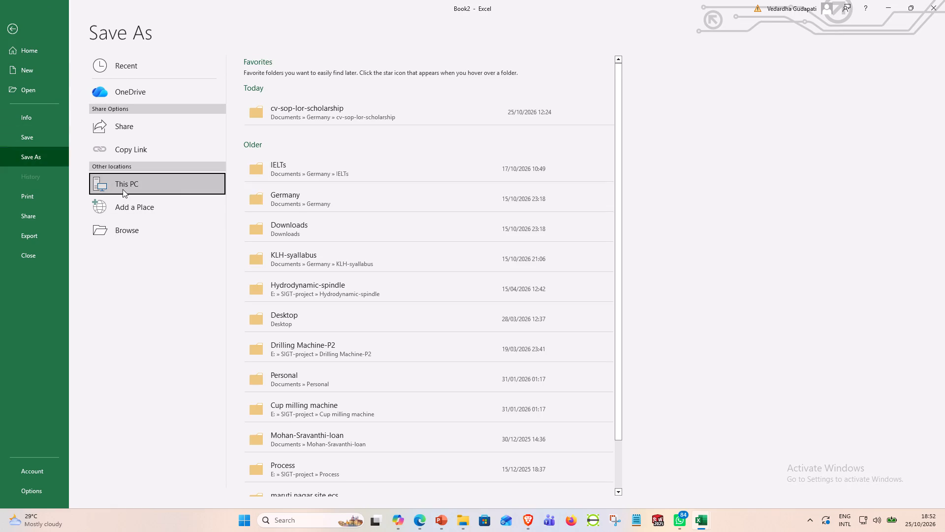
double_click(314, 199)
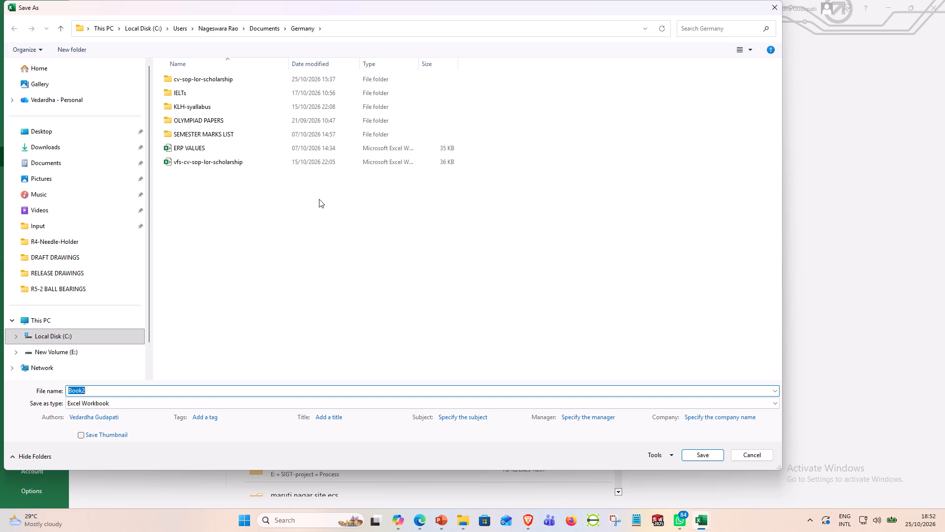
double_click(190, 77)
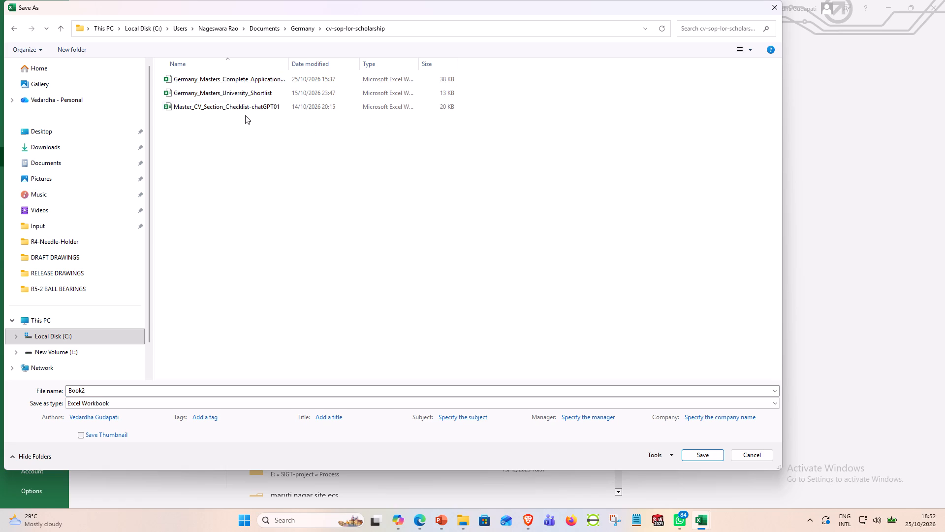
left_click(240, 96)
left_click(181, 393)
left_click(182, 388)
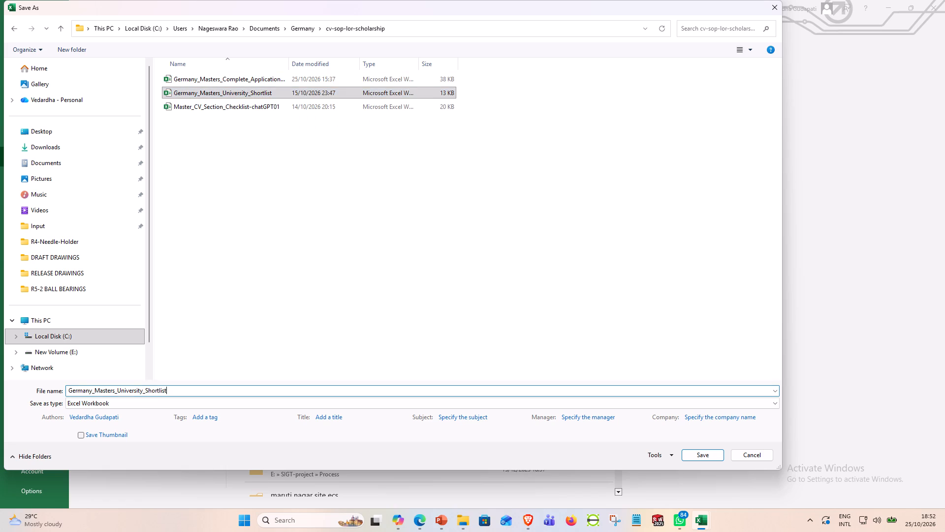
type("-0")
key("2")
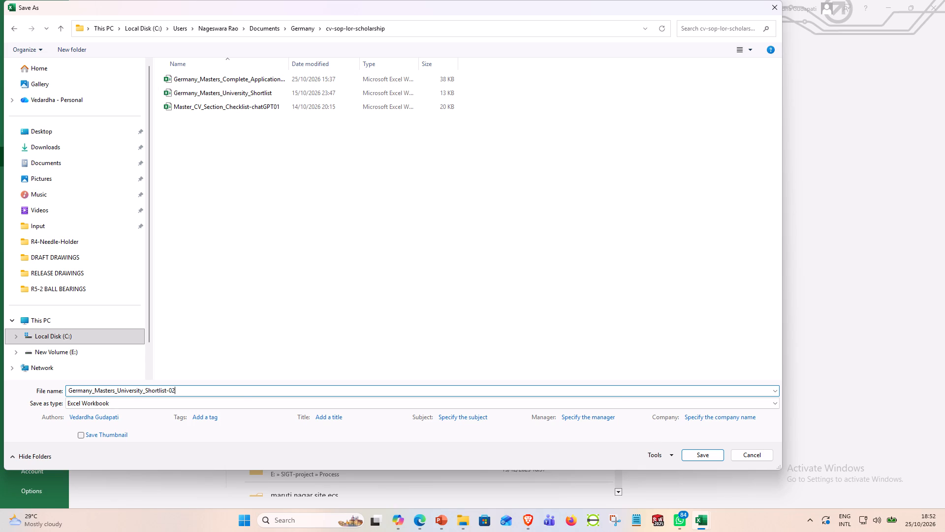
key("Return")
Insert a blank column before the Specialization Category column.
left_click(365, 328)
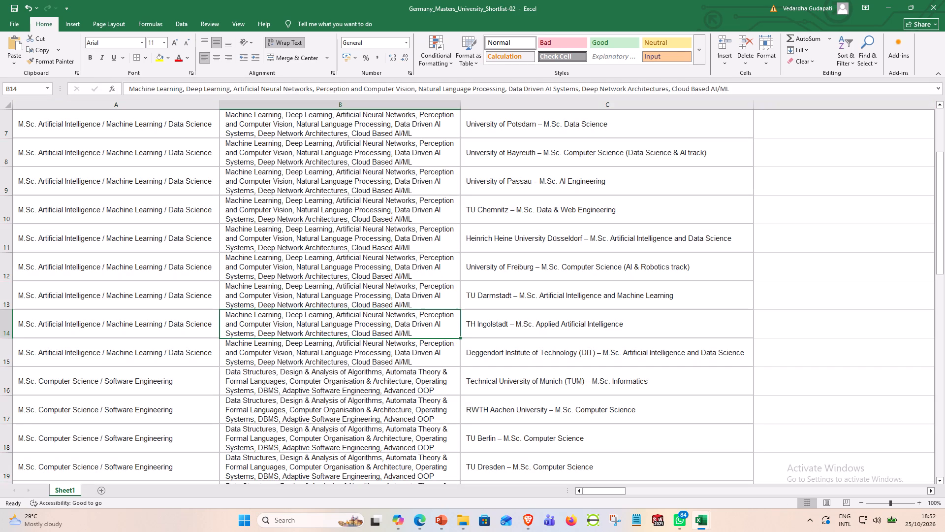
scroll(369, 307, "up", 4)
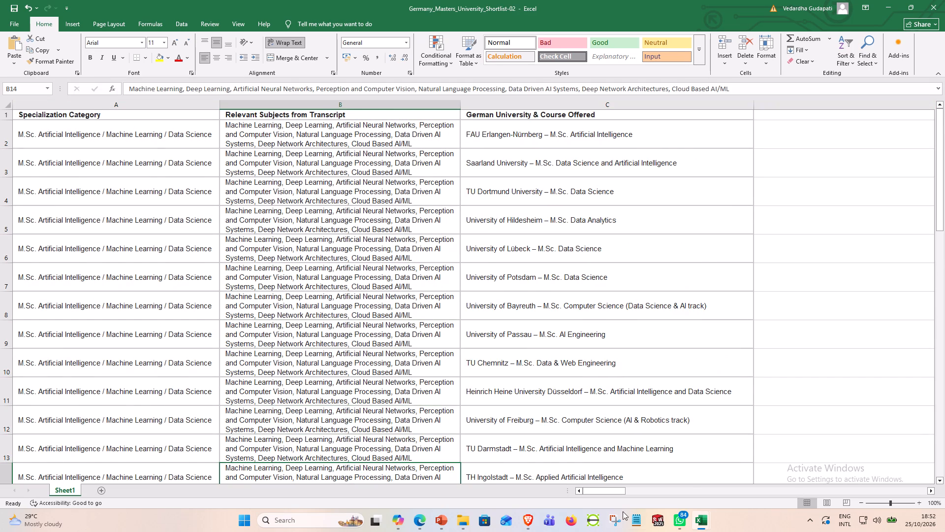
left_click(577, 491)
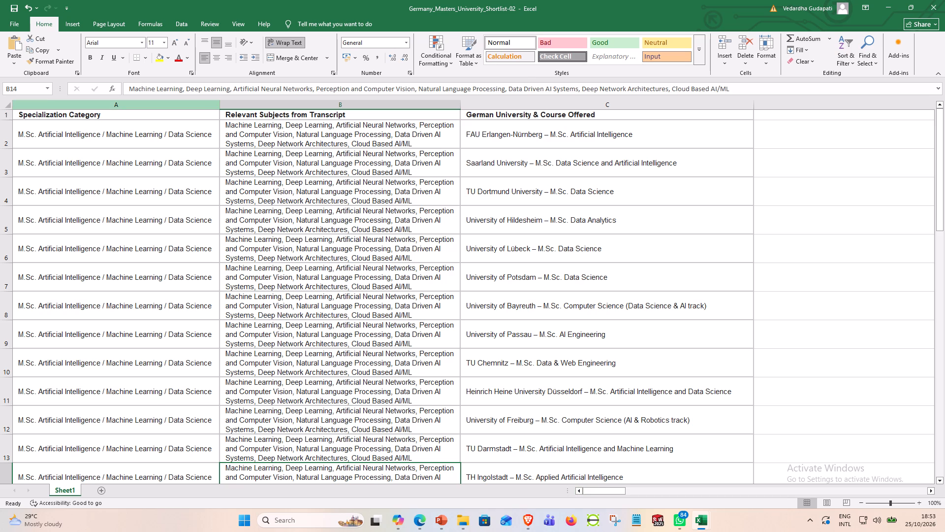
left_click(87, 106)
right_click(87, 106)
left_click(133, 193)
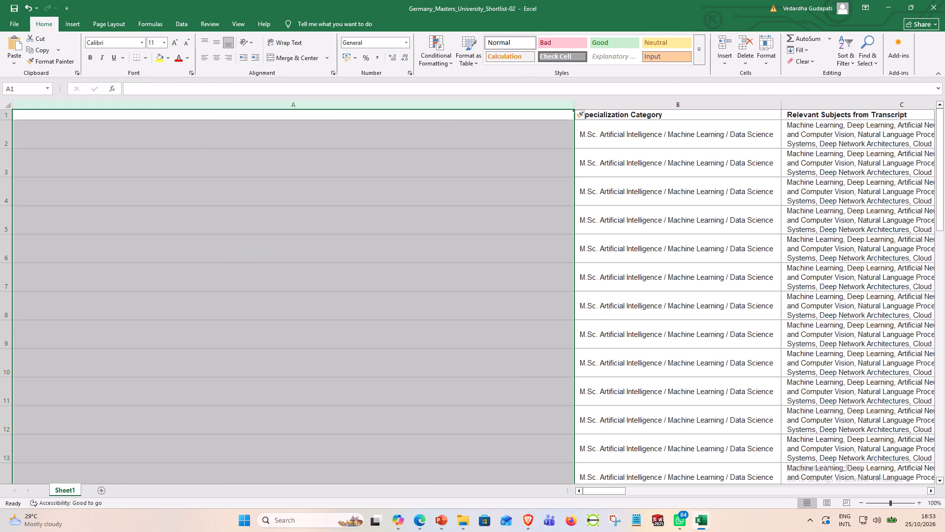
Narrow the blank first column so the whole table shows, and give it the heading "s no".
left_click(517, 104)
left_click_drag(574, 103, 185, 114)
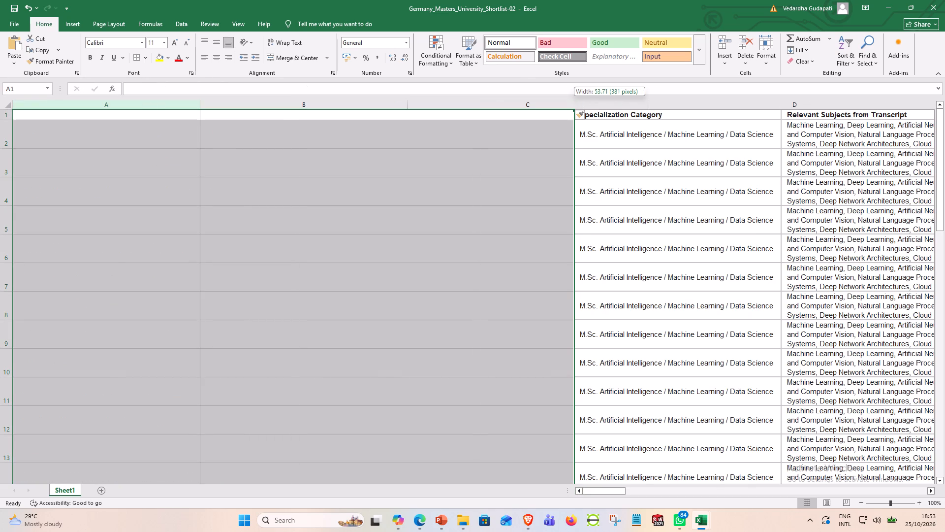
left_click_drag(185, 114, 89, 115)
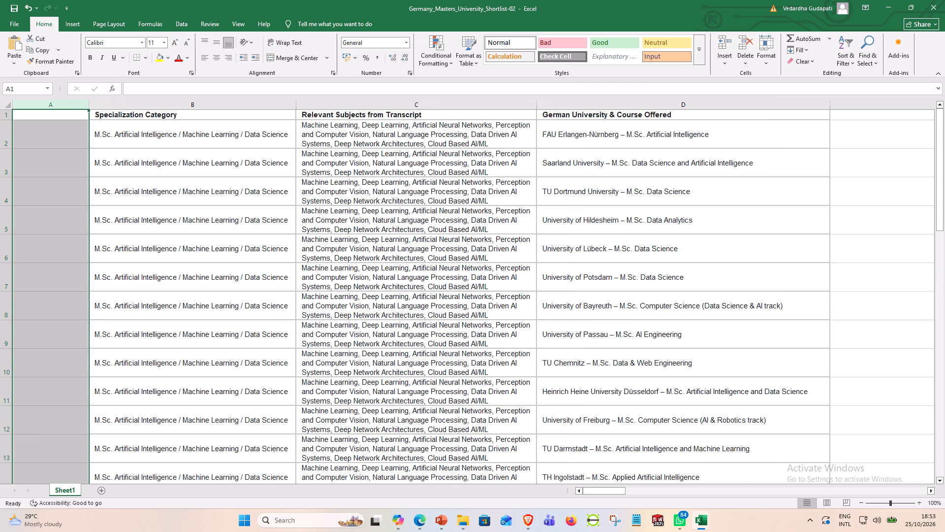
left_click(53, 117)
type("s no")
key("Return")
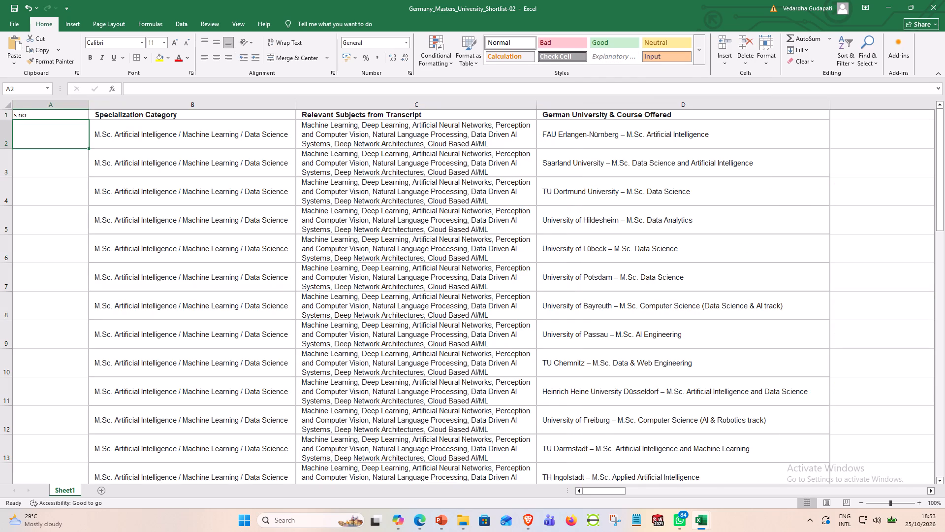
Number the course rows in the s no column from 1 to 50, entering 1 to 4 and extending the series.
key("1")
key("Down")
key("2")
key("Down")
key("3")
key("Down")
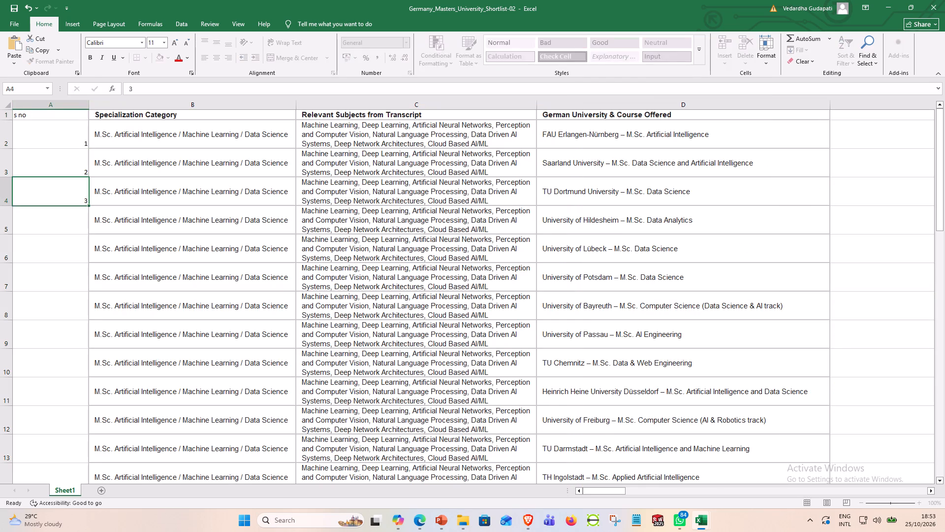
key("4")
key("Down")
left_click_drag(66, 142, 68, 210)
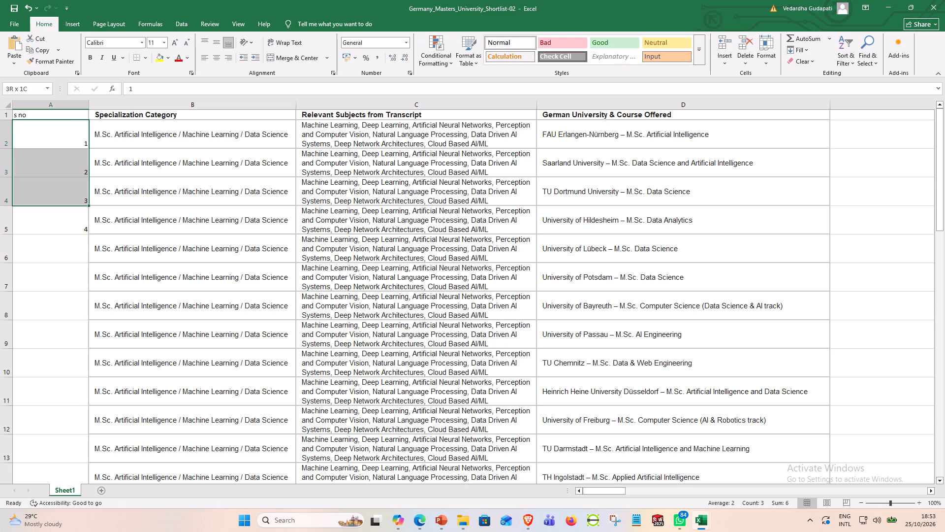
left_click_drag(68, 210, 68, 216)
left_click(89, 232)
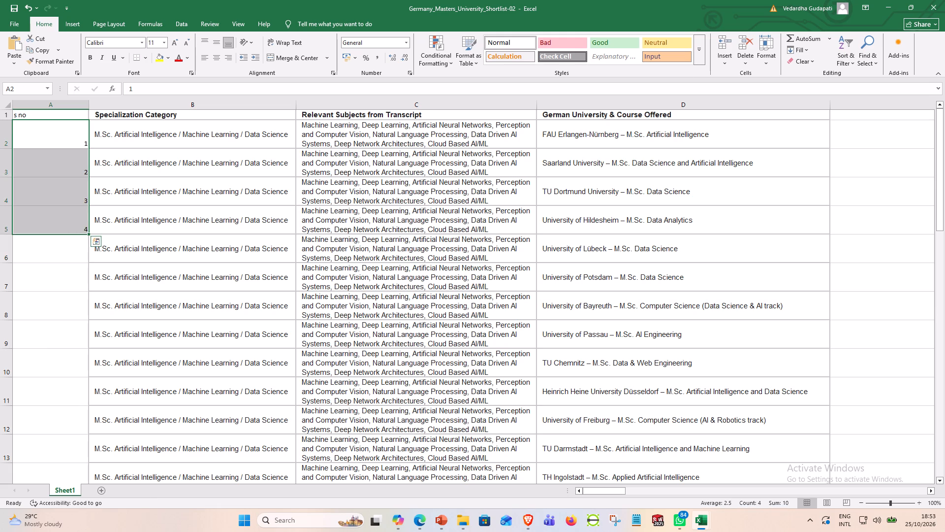
double_click(89, 233)
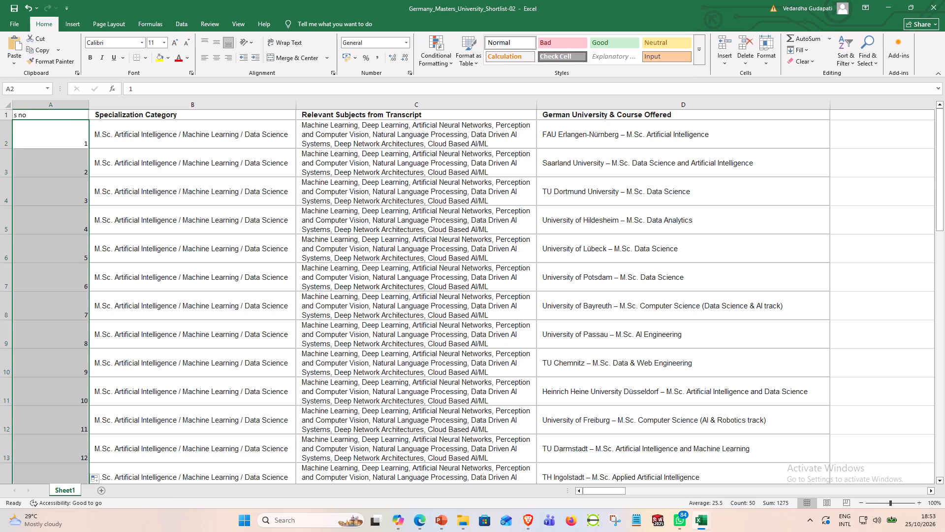
scroll(66, 241, "down", 15)
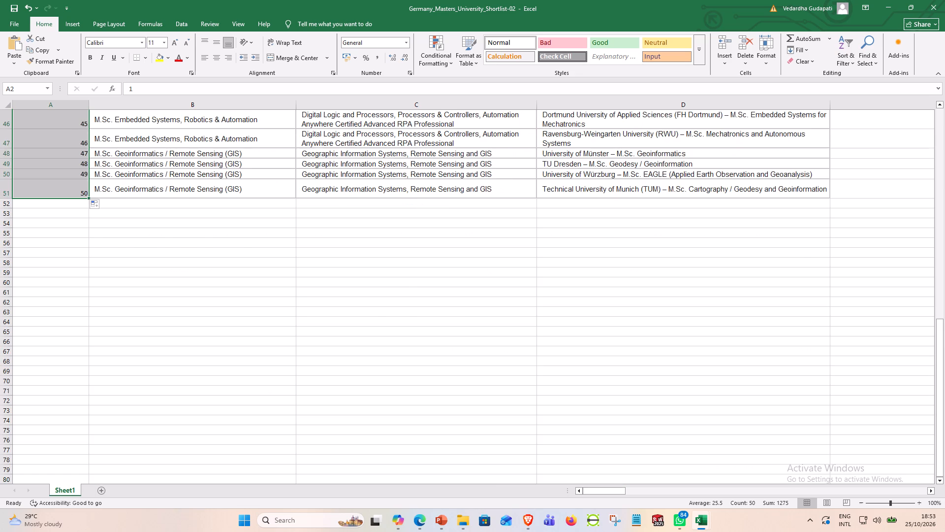
scroll(220, 320, "up", 20)
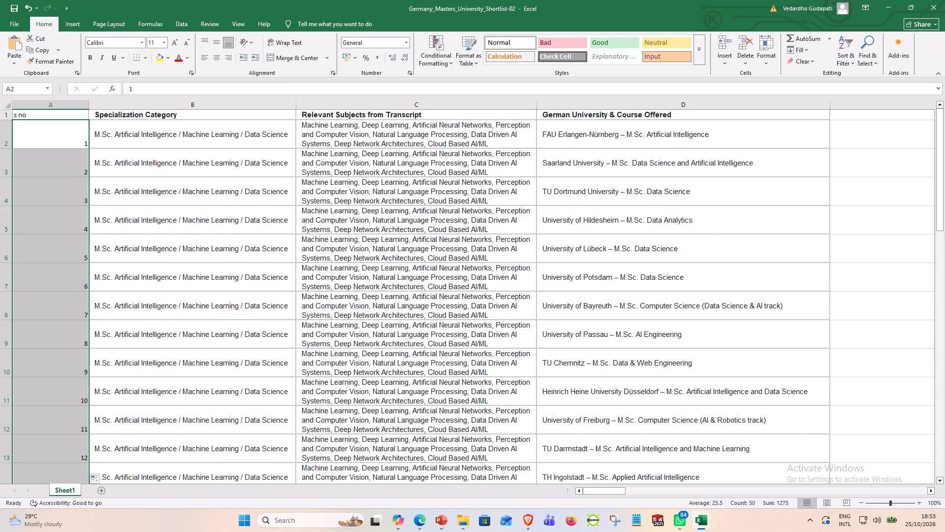
Fit the s no column's width to its contents.
left_click(77, 107)
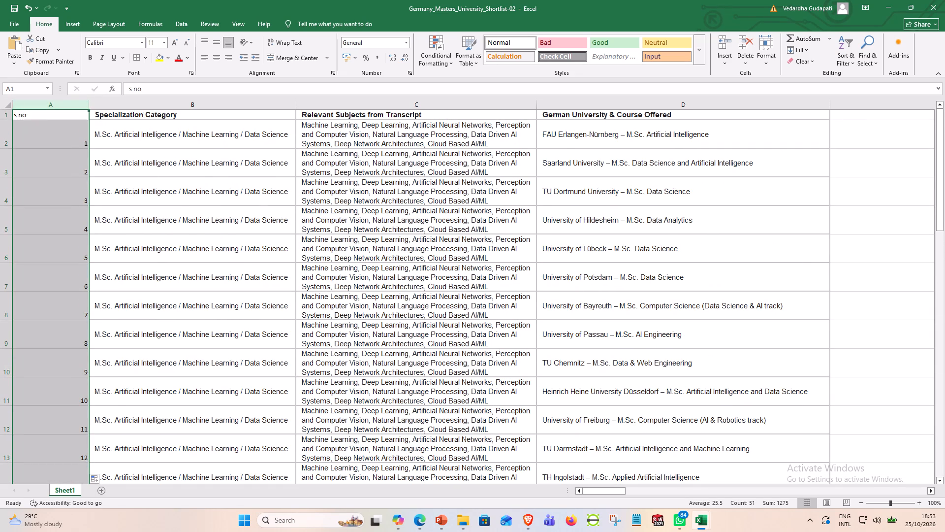
double_click(89, 107)
left_click(161, 177)
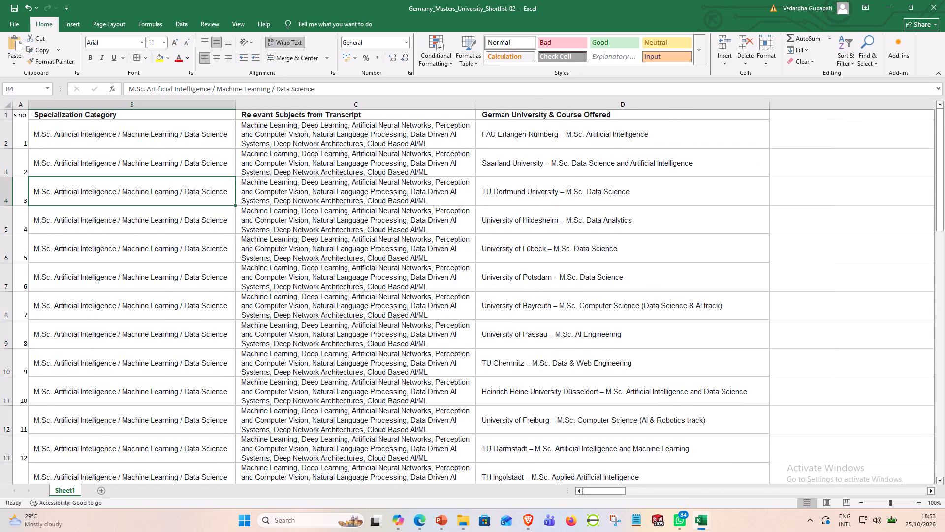
Merge and center the repeated Relevant Subjects cells C2:C15 of the Artificial Intelligence / Machine Learning / Data Science group into one cell.
scroll(347, 172, "down", 2)
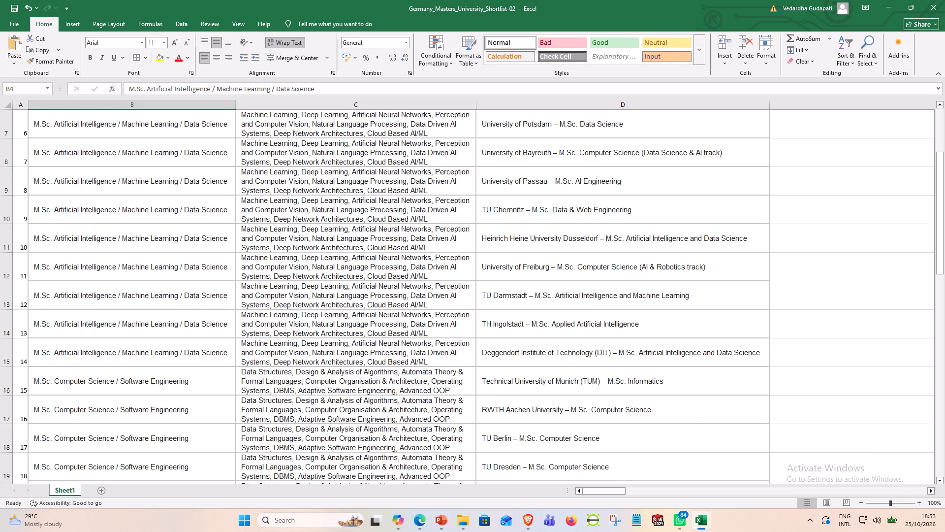
left_click_drag(375, 355, 366, 73)
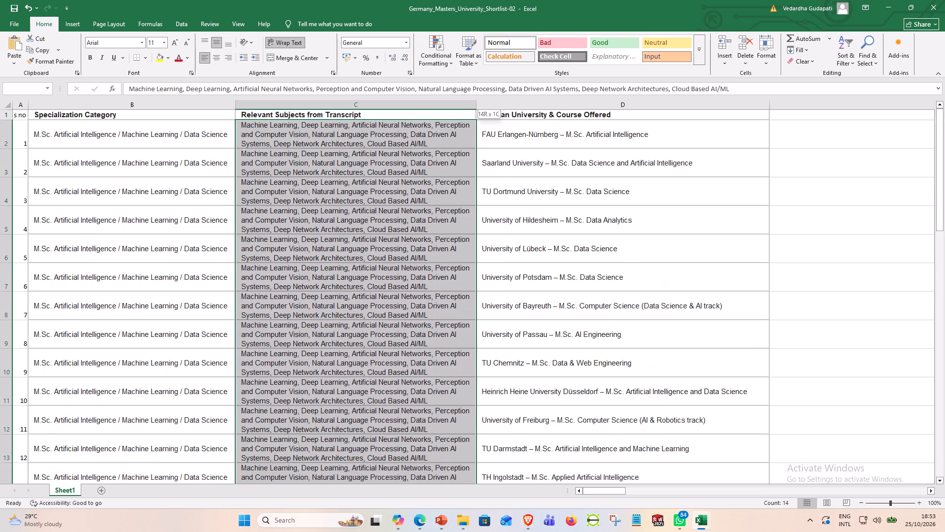
left_click_drag(366, 73, 357, 128)
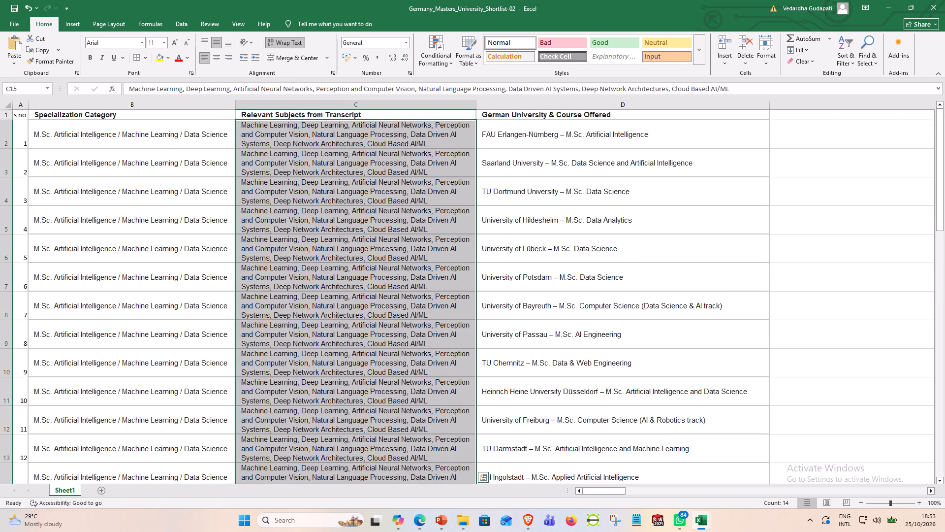
left_click(281, 60)
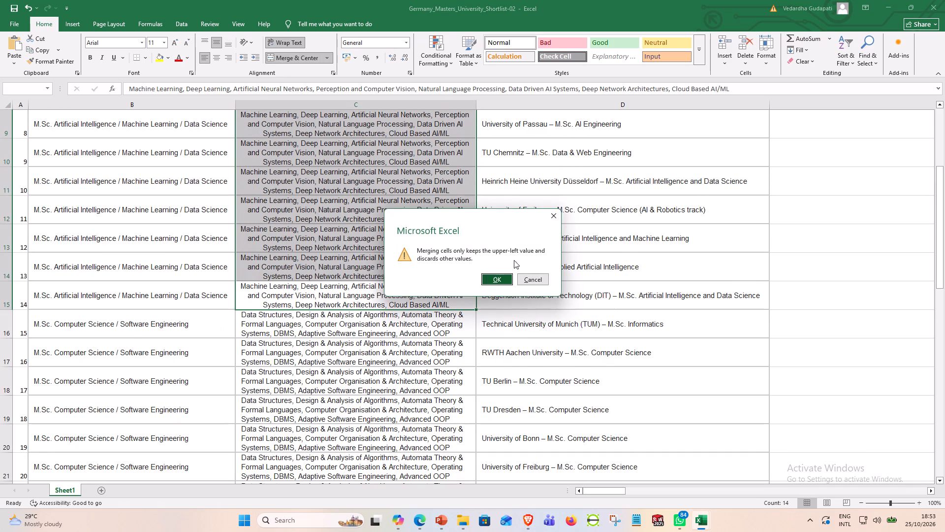
left_click(496, 283)
scroll(463, 277, "up", 1)
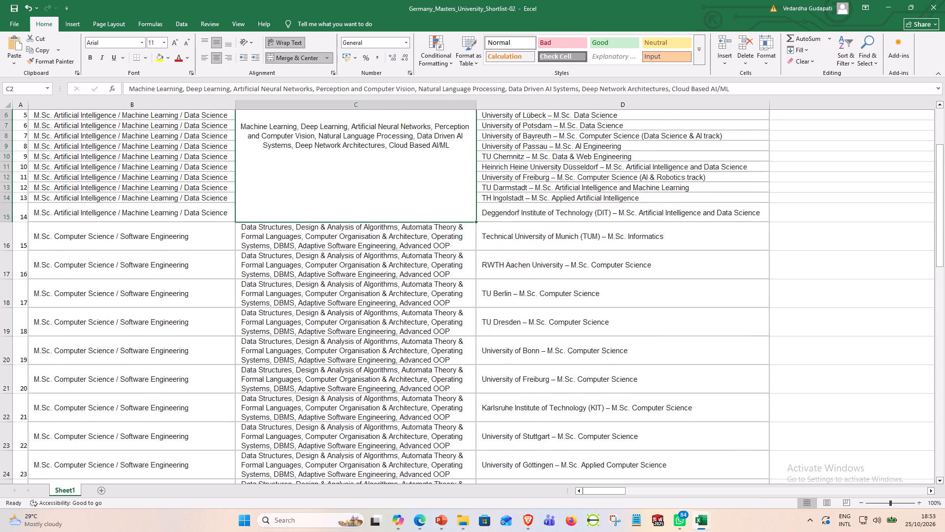
scroll(463, 277, "up", 2)
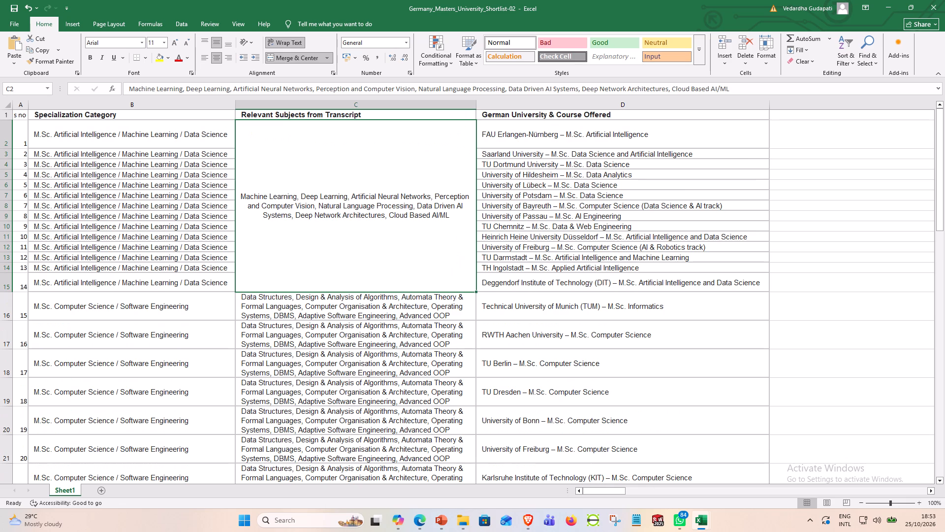
Merge and center the Specialization Category cells B2:B15 for M.Sc. Artificial Intelligence / Machine Learning / Data Science.
left_click_drag(195, 135, 194, 169)
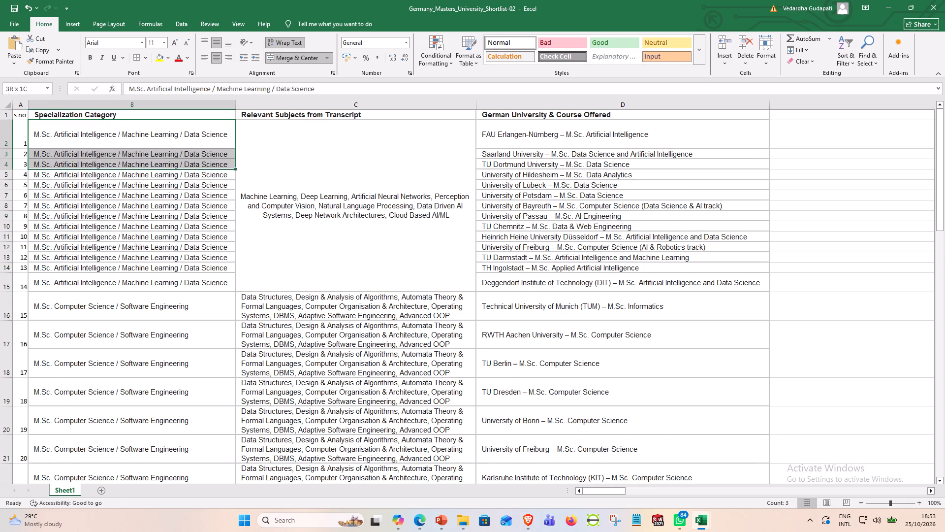
left_click_drag(194, 169, 198, 276)
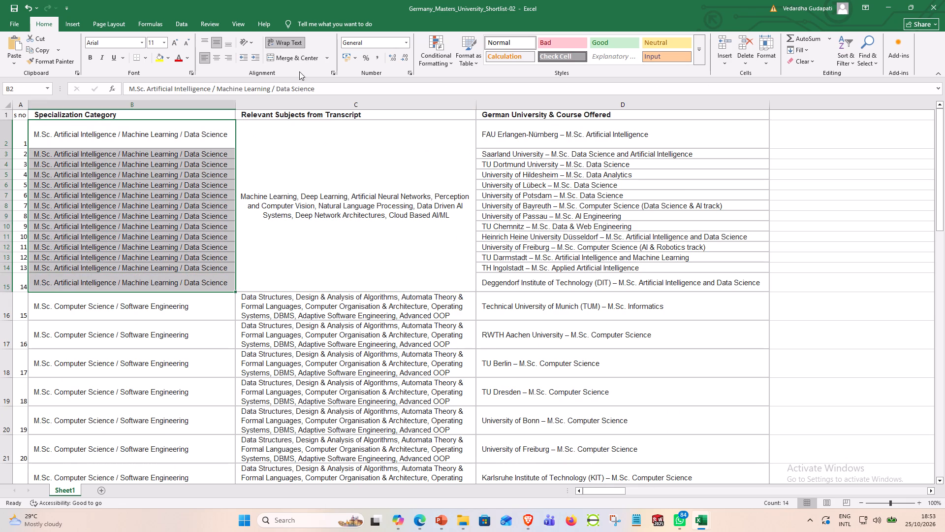
left_click(299, 61)
left_click(496, 280)
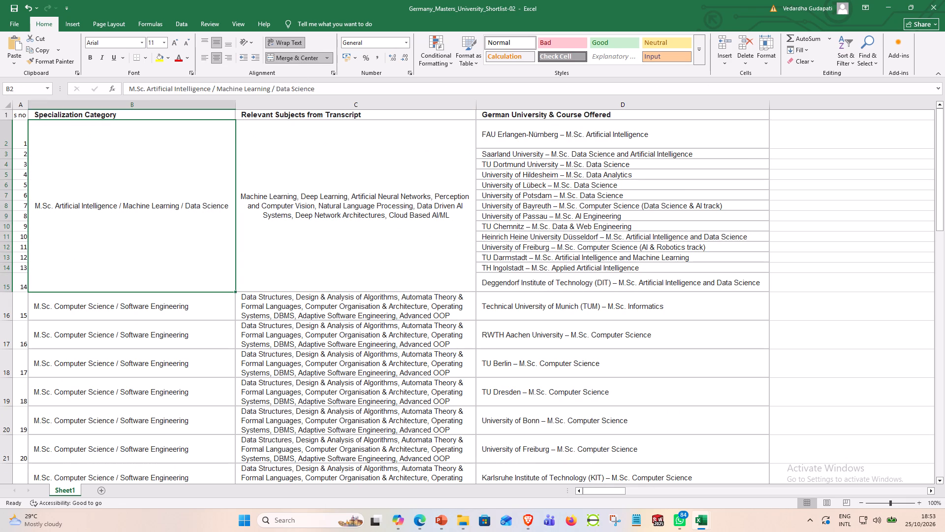
left_click(295, 266)
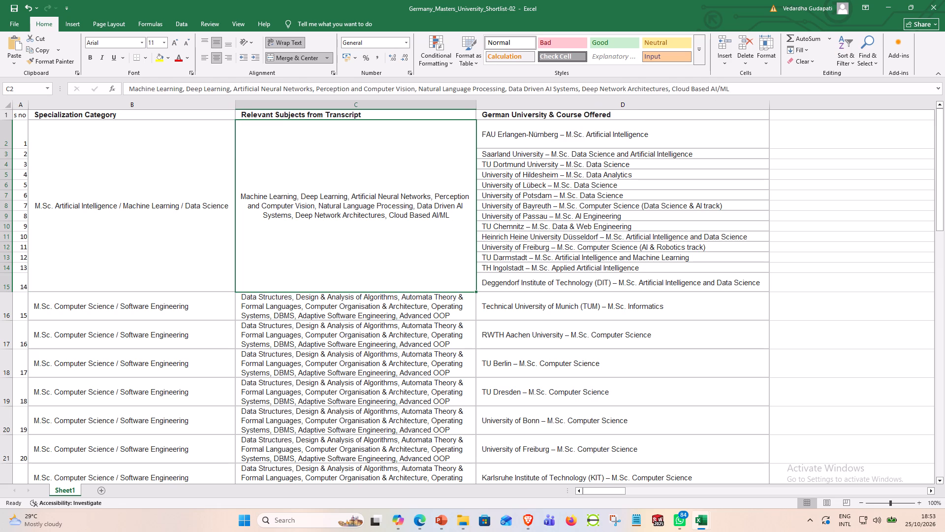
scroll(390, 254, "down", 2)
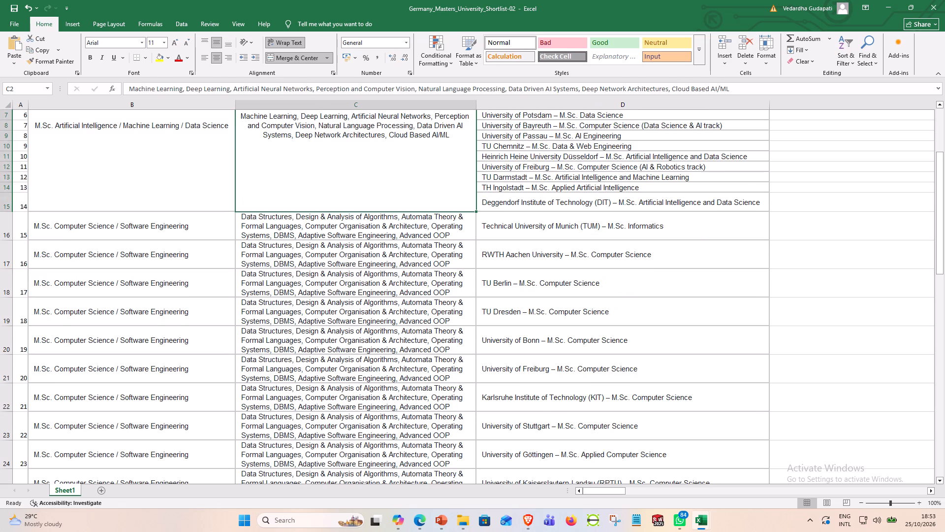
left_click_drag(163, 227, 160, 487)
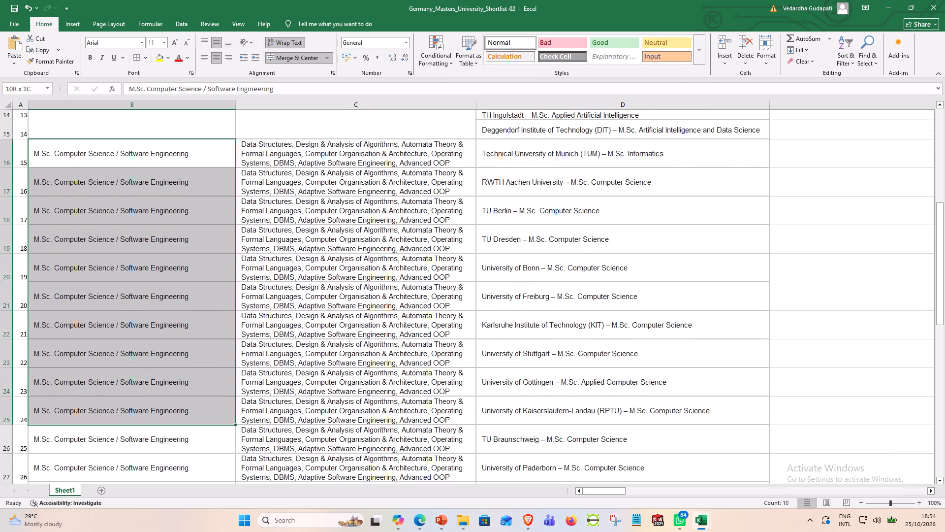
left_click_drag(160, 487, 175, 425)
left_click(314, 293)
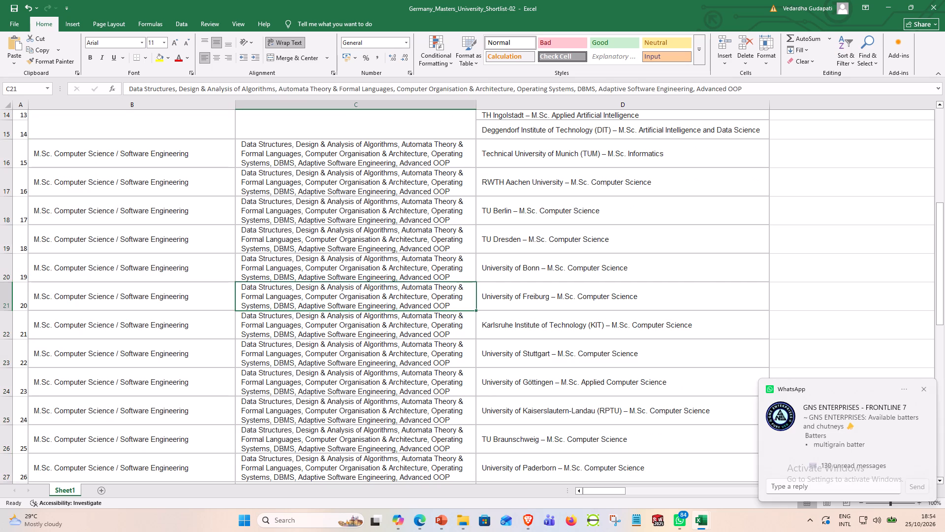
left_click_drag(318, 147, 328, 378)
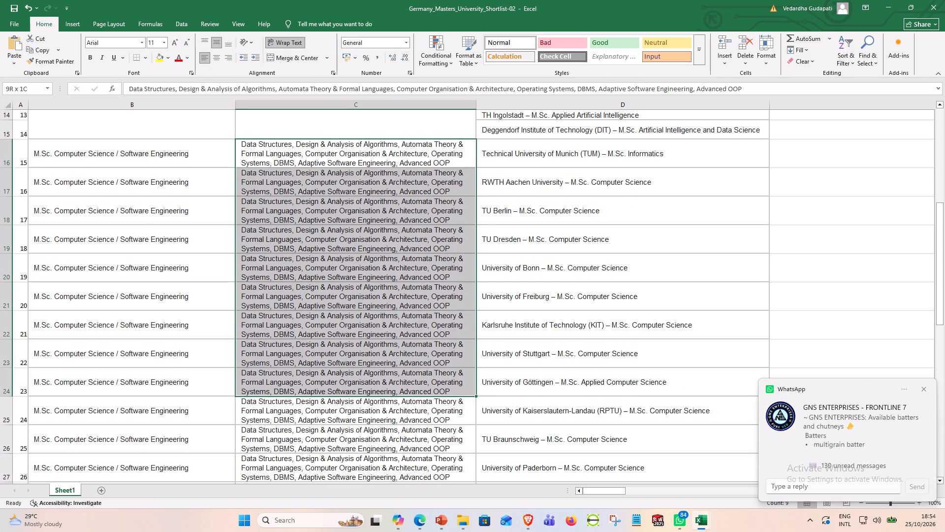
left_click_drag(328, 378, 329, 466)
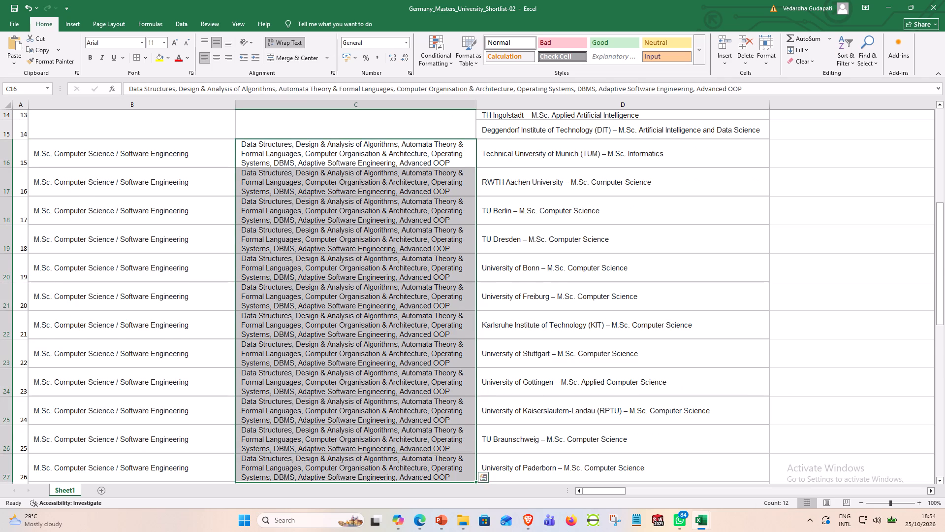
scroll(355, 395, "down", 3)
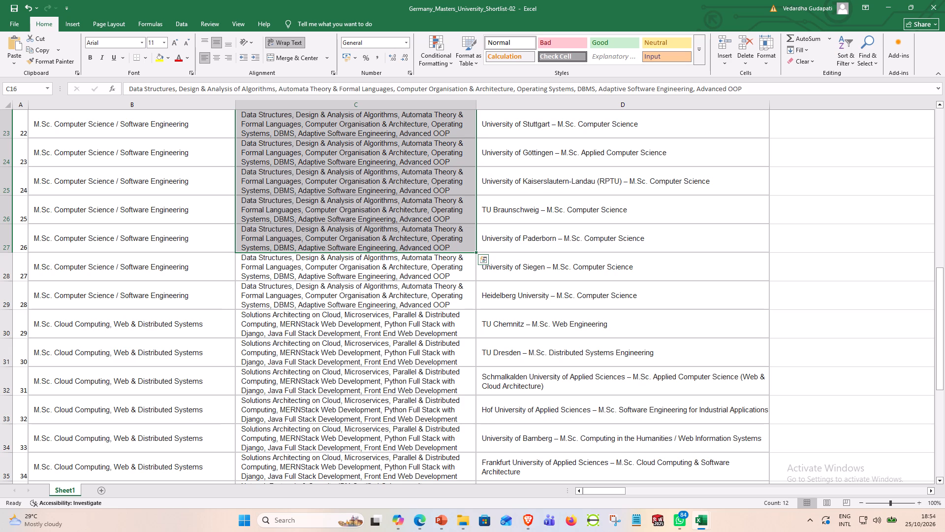
Merge and center the repeated Relevant Subjects cells C16:C29 of the Computer Science / Software Engineering group into one cell.
left_click(365, 291)
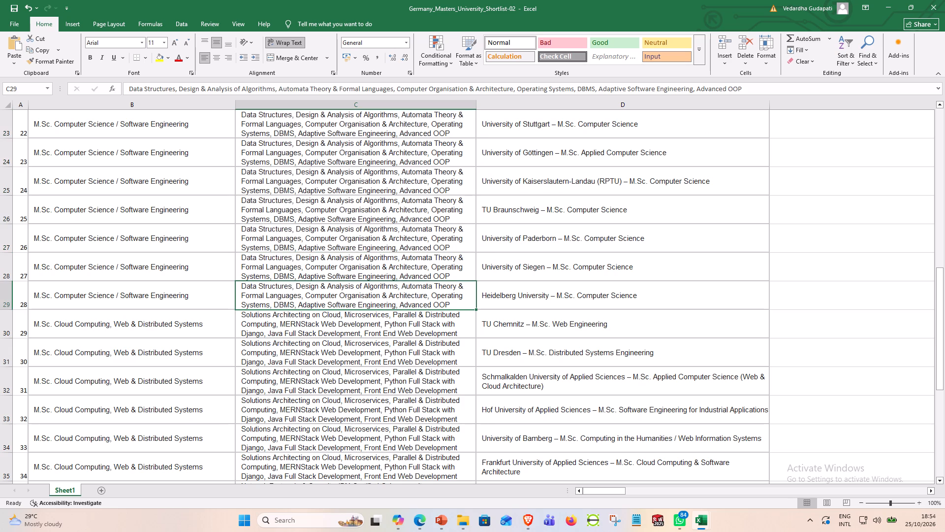
key("shift+Up")
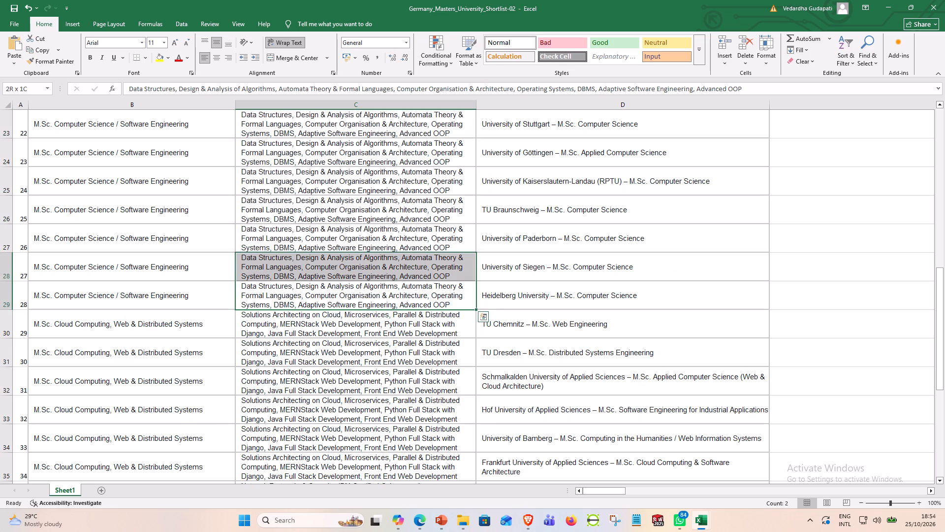
key("shift+Up")
key("shift+Up")
key("shift+Up")
key("shift+Up")
key("shift+Up")
key("shift+Up")
key("shift+Up")
key("shift+Up")
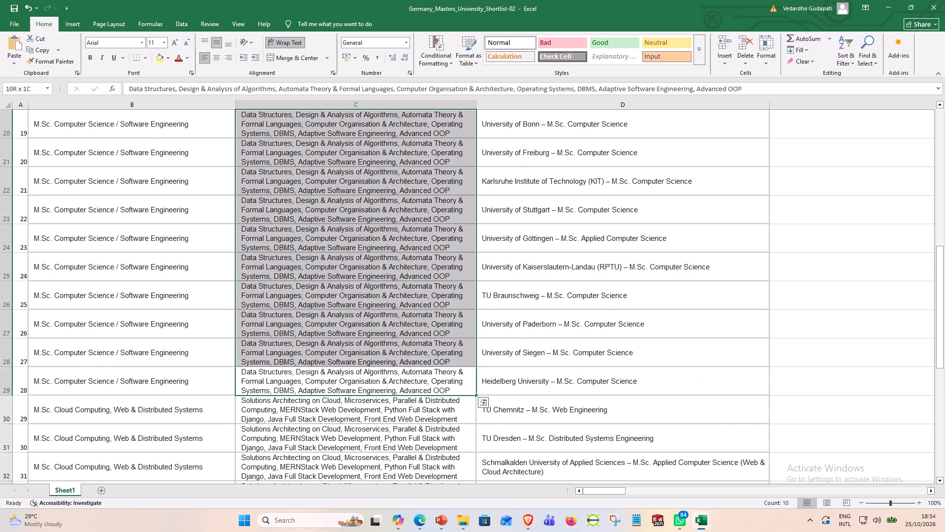
key("shift+Up")
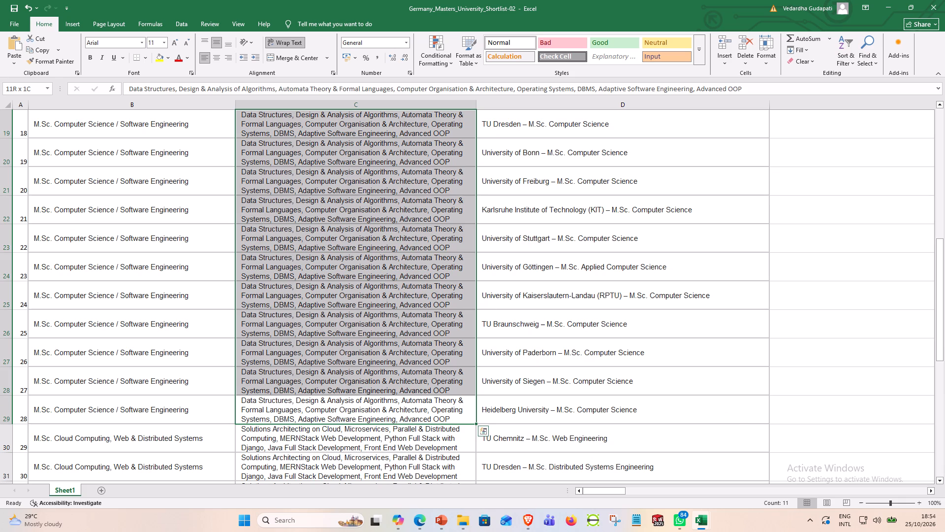
key("shift+Up")
key("shift+Up")
key("shift+Up")
key("shift+Up")
key("shift+Up")
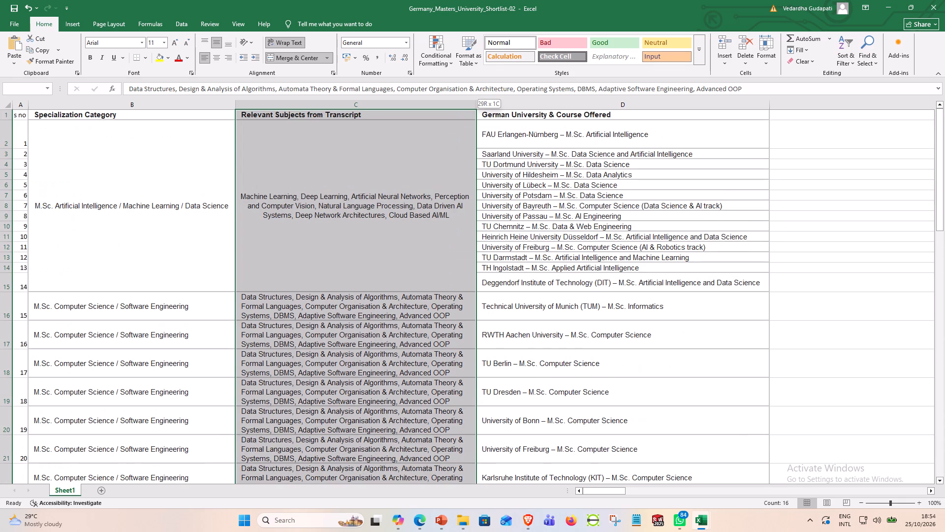
key("shift+Down")
key("shift+Down")
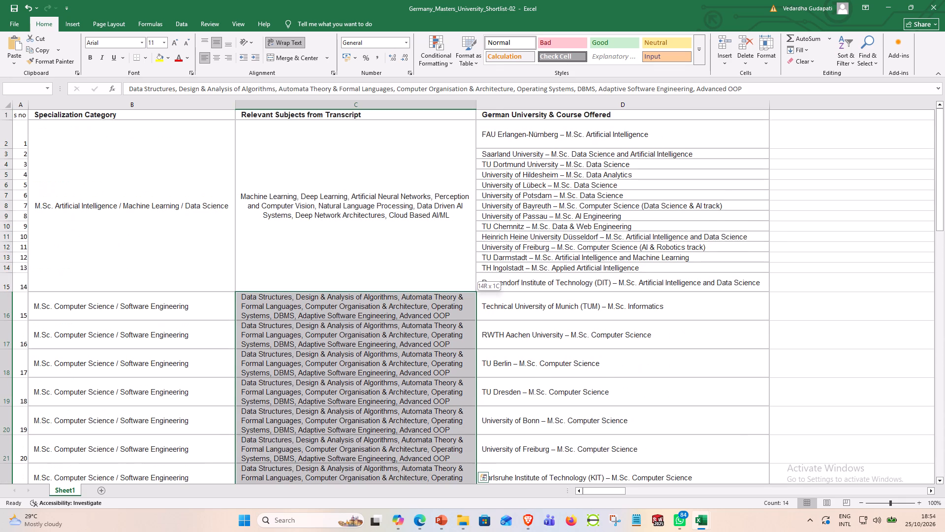
left_click(282, 57)
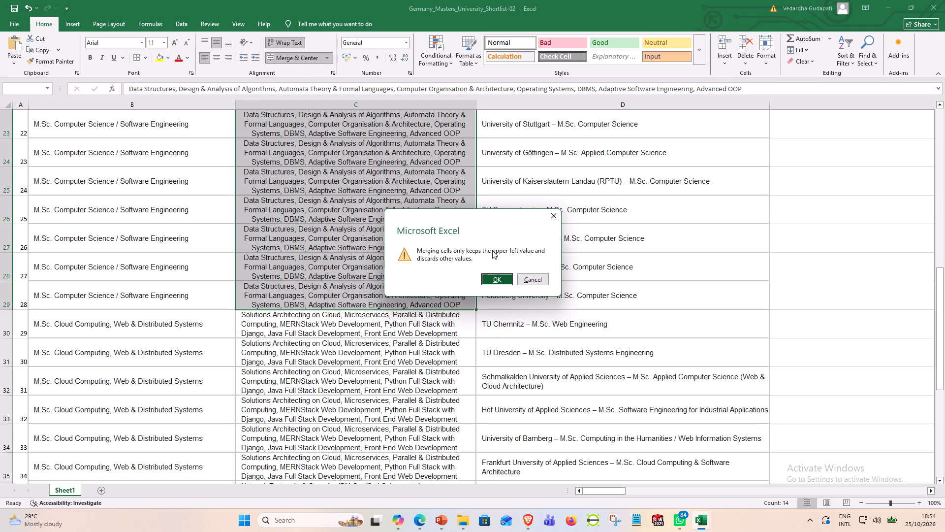
left_click(500, 282)
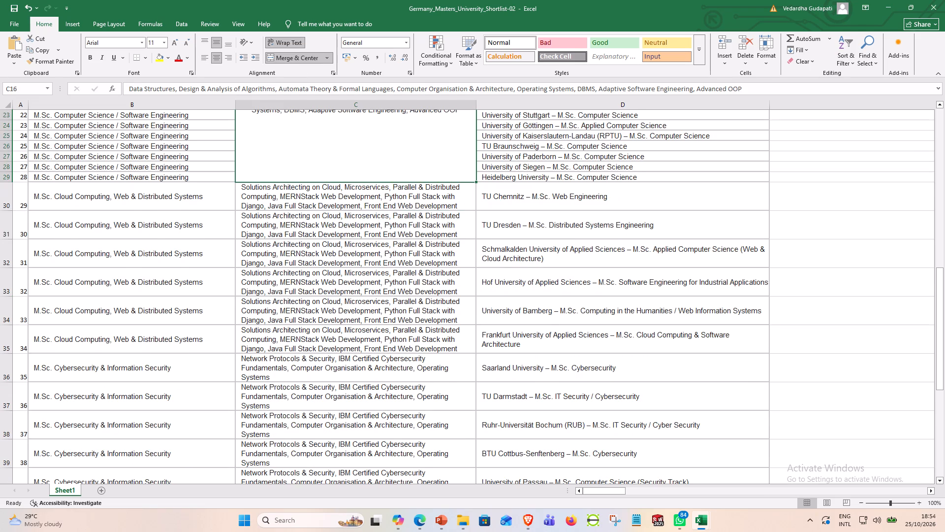
Merge and center the Specialization Category cells B16:B29 for M.Sc. Computer Science / Software Engineering.
scroll(199, 312, "up", 4)
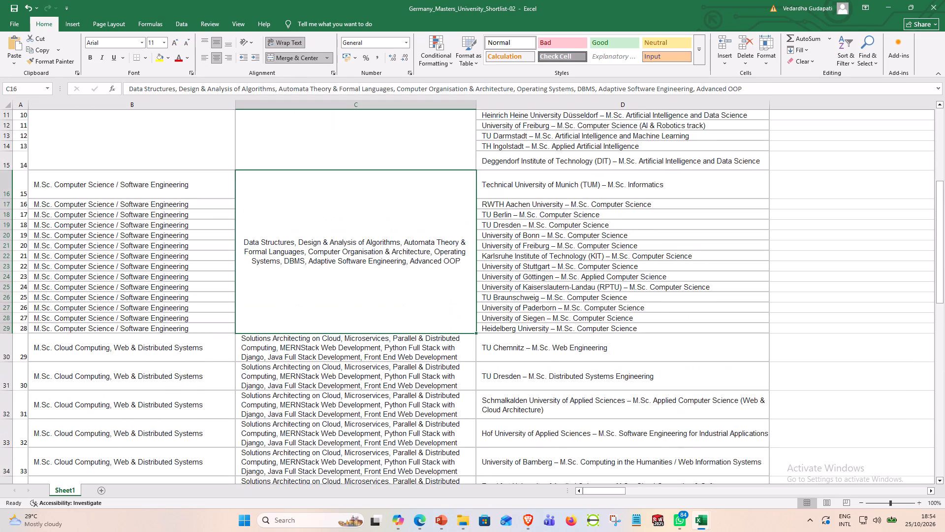
left_click_drag(206, 328, 200, 175)
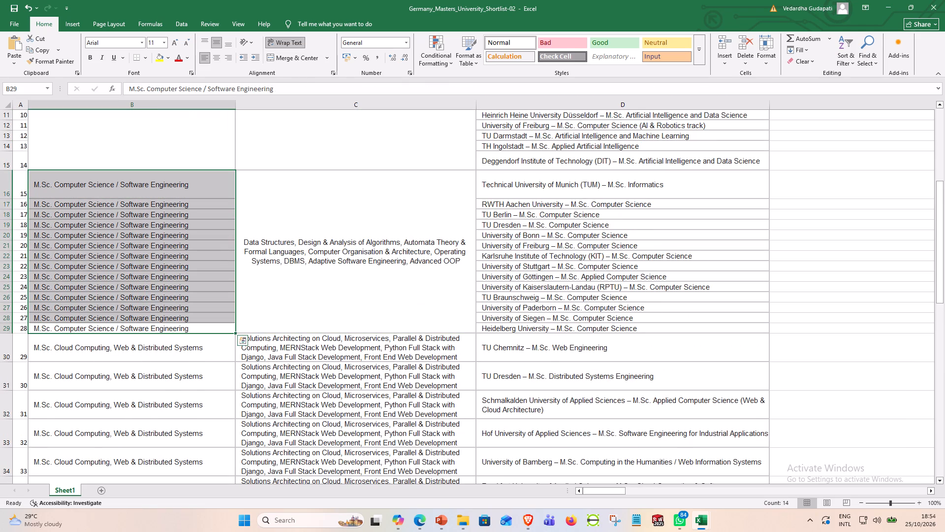
left_click(298, 56)
left_click(495, 275)
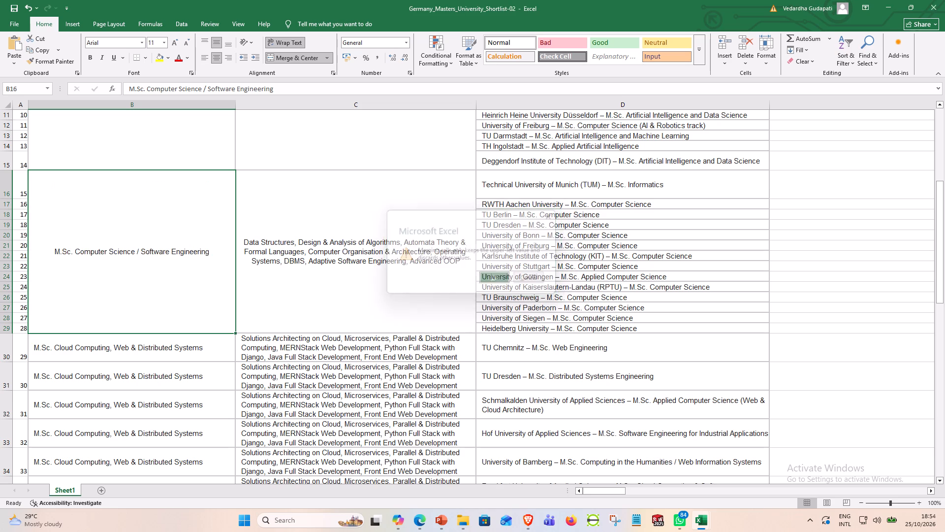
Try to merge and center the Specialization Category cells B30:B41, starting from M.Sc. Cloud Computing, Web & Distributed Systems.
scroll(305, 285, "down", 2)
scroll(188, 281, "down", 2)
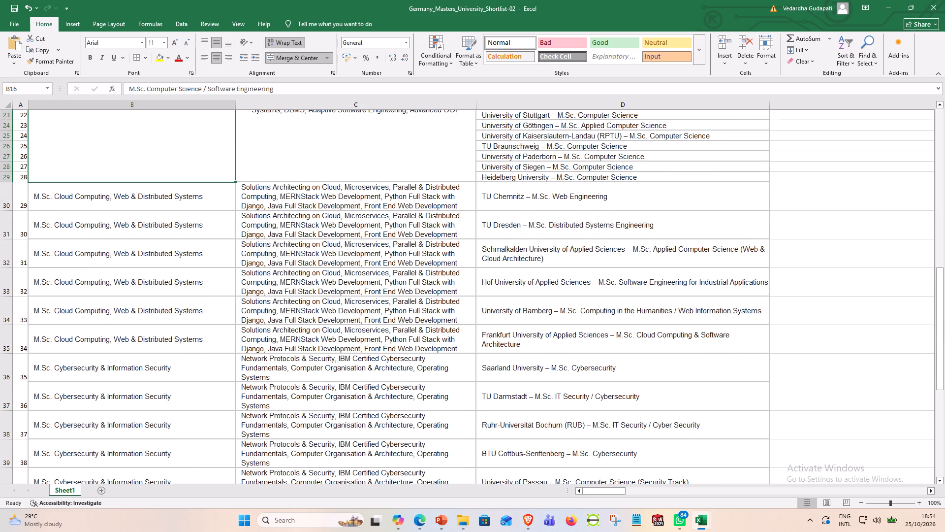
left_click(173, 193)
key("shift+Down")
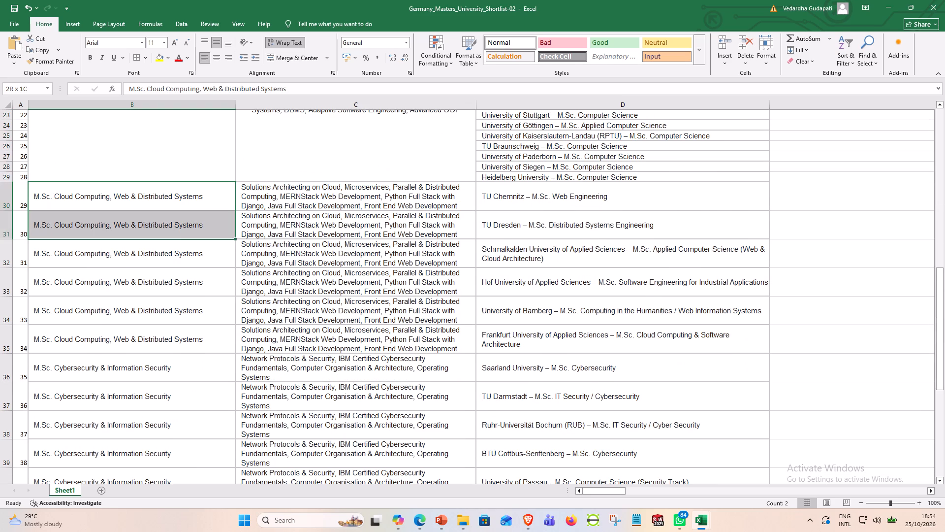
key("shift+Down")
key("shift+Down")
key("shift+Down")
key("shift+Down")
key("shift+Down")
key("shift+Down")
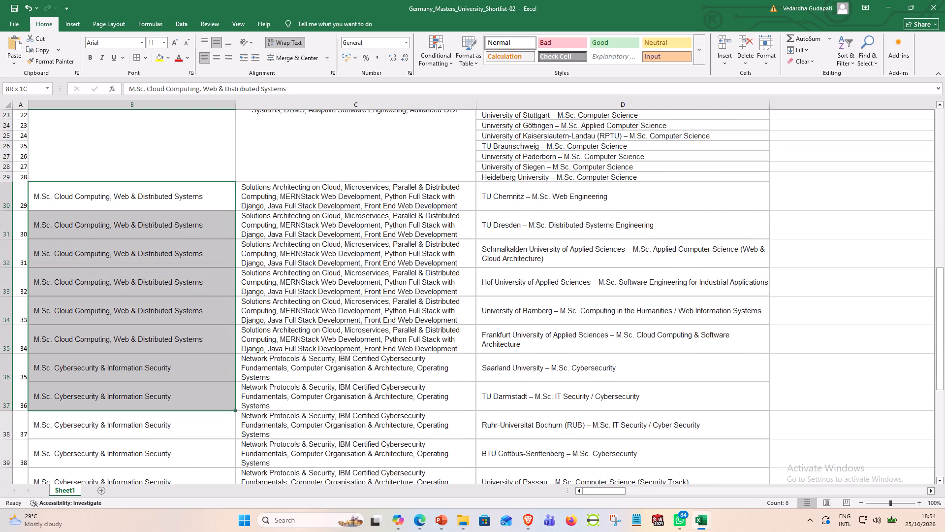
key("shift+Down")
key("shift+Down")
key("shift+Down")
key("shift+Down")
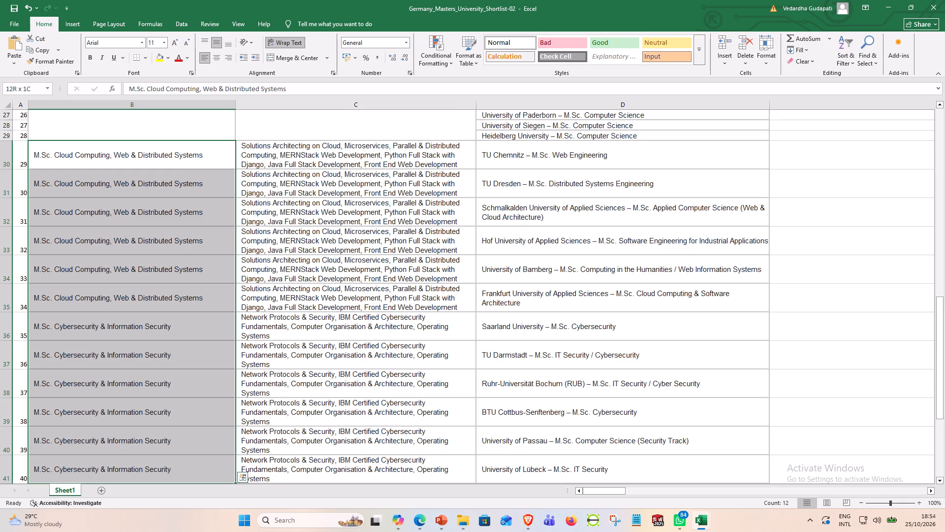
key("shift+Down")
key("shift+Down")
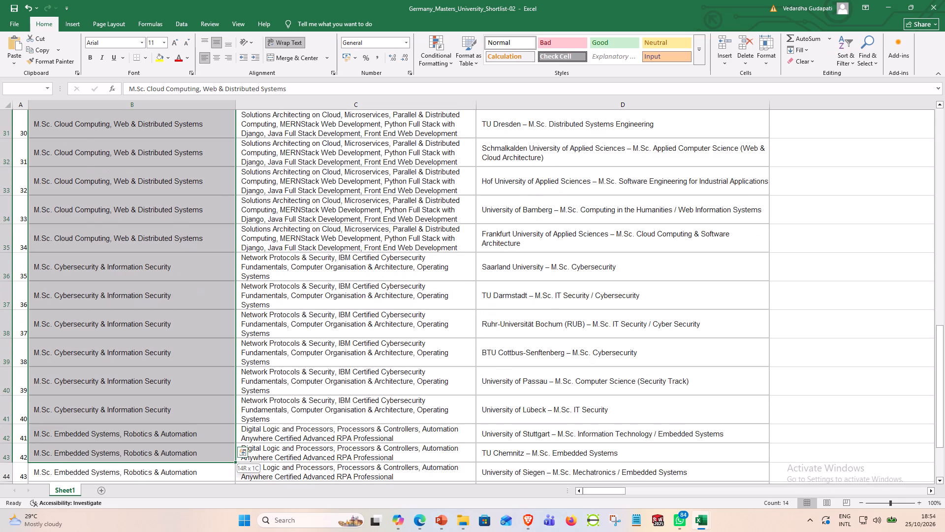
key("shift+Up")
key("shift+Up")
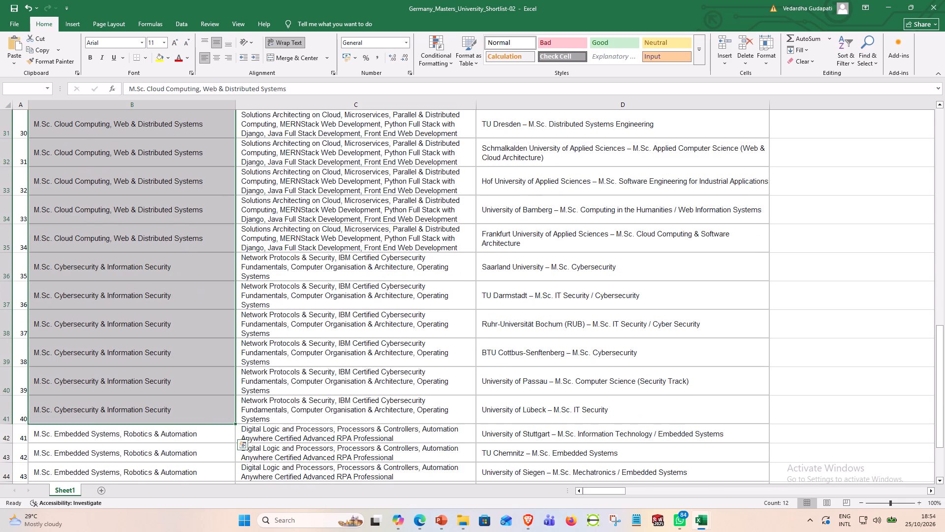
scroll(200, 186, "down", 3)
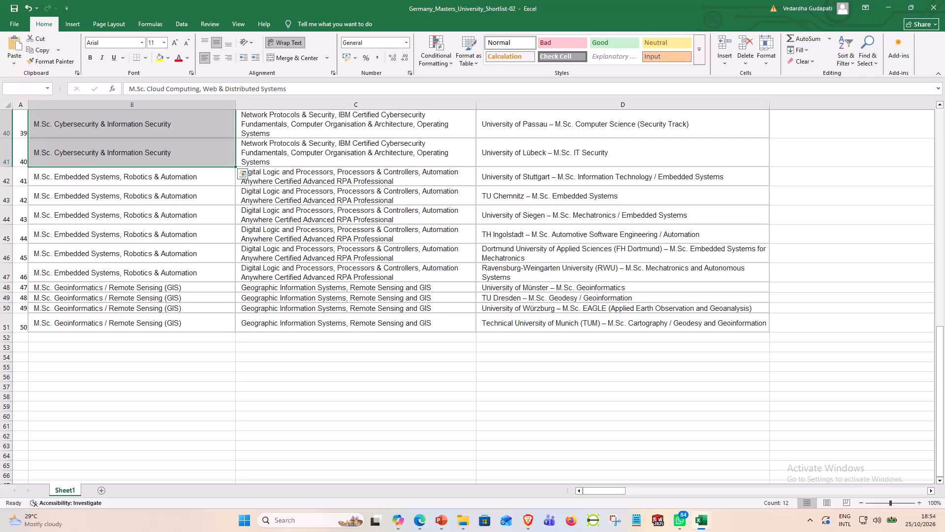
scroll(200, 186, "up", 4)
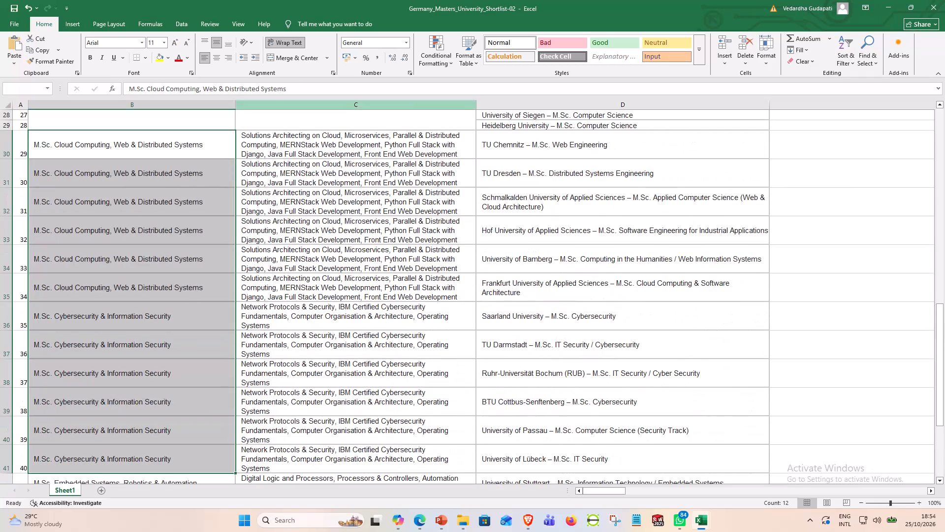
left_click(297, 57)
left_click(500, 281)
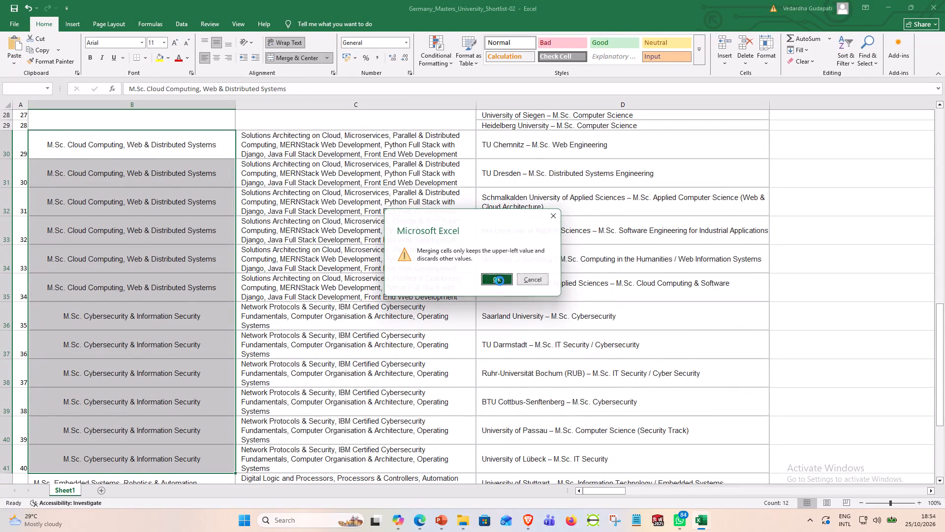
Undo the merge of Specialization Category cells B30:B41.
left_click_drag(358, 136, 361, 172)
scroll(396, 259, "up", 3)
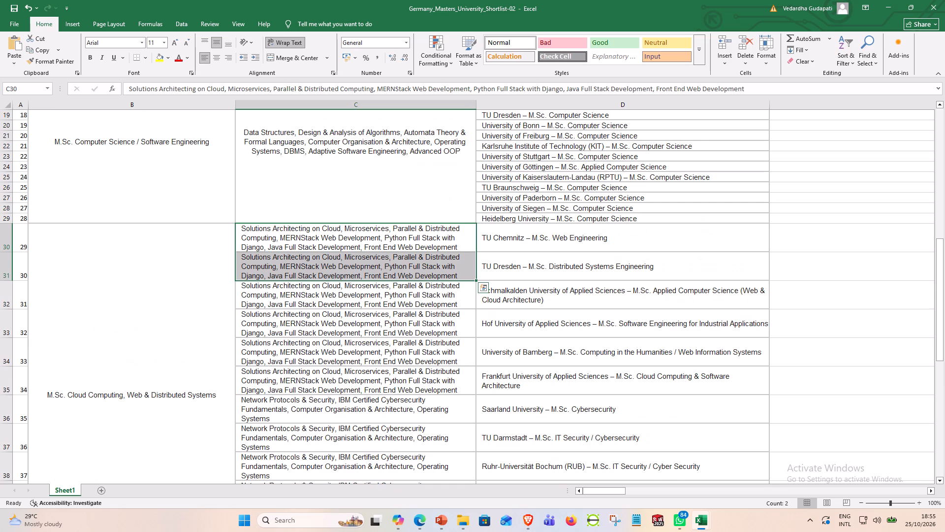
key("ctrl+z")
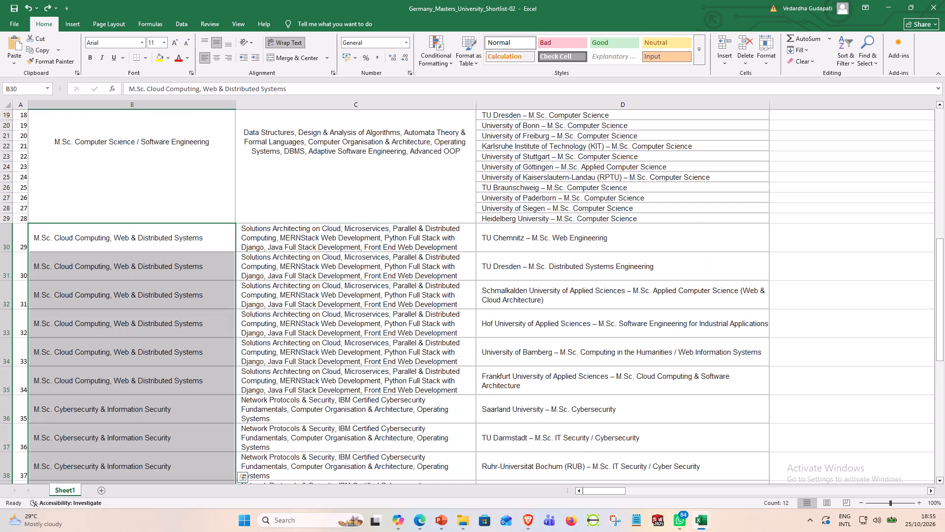
Merge and center only the Specialization Category cells B30:B35 for M.Sc. Cloud Computing, Web & Distributed Systems.
left_click(213, 357)
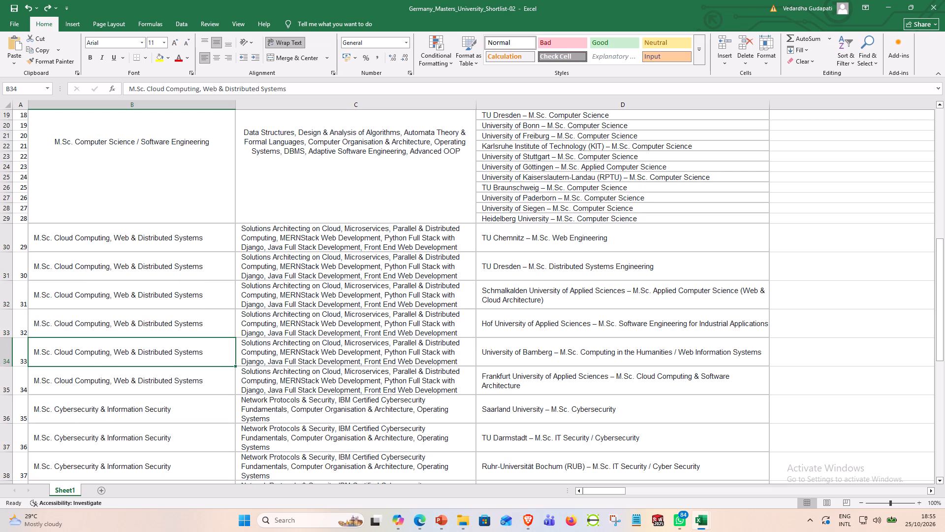
left_click_drag(198, 235, 201, 352)
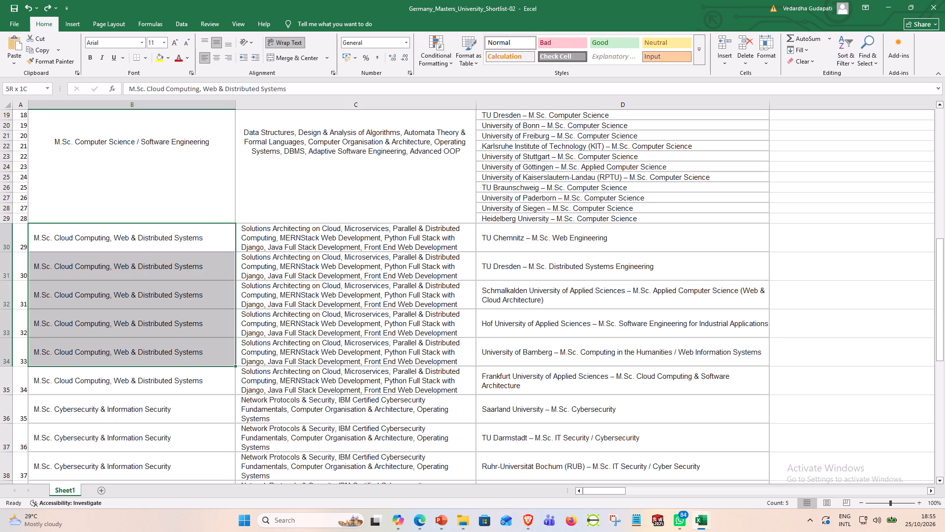
left_click_drag(201, 352, 203, 382)
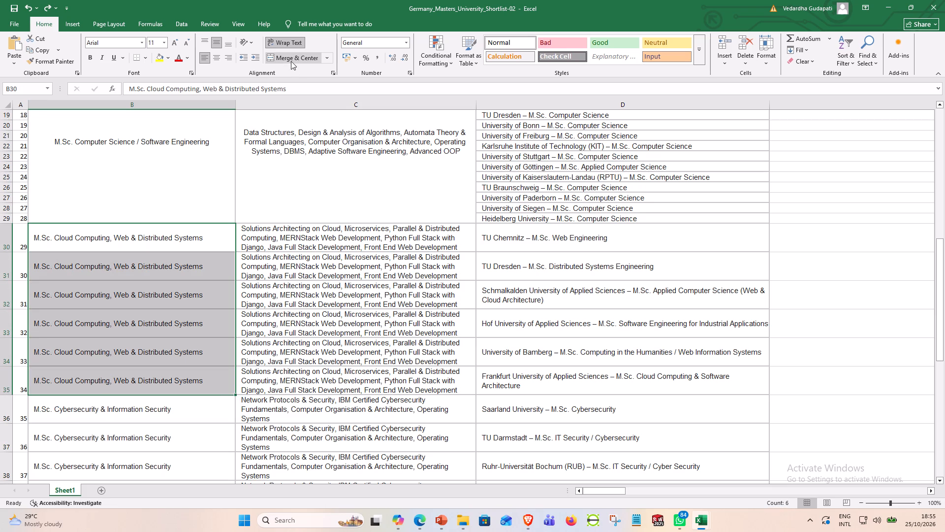
left_click(291, 60)
left_click(497, 278)
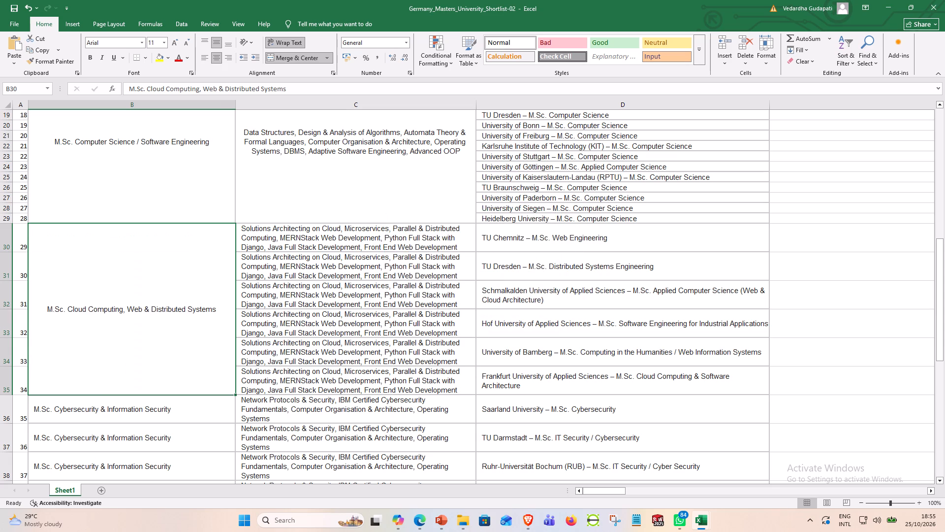
Merge and center the repeated Relevant Subjects cells C30:C35 of the Cloud Computing, Web & Distributed Systems group into one cell.
left_click_drag(364, 231, 375, 379)
left_click(291, 59)
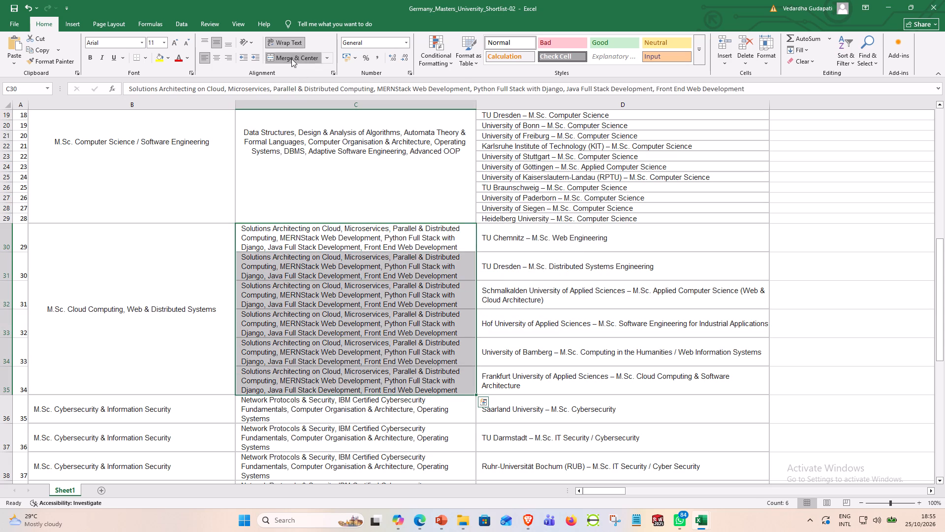
left_click(499, 283)
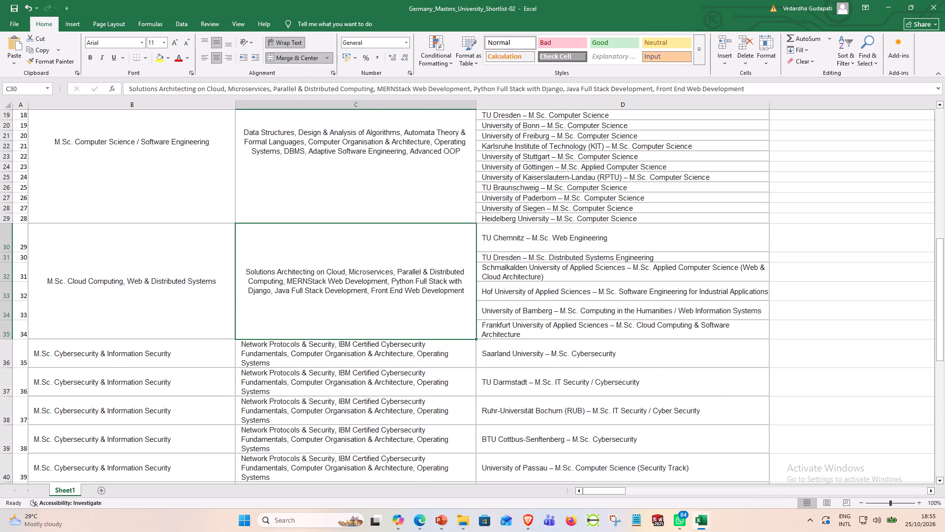
Merge and center the Specialization Category cells B36:B41 for M.Sc. Cybersecurity & Information Security.
scroll(441, 308, "down", 3)
left_click_drag(196, 260, 212, 400)
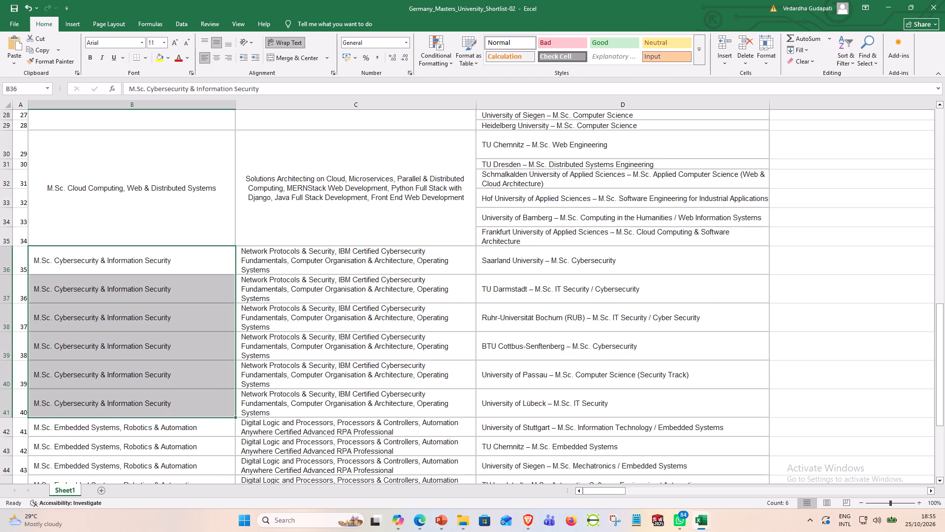
left_click(287, 56)
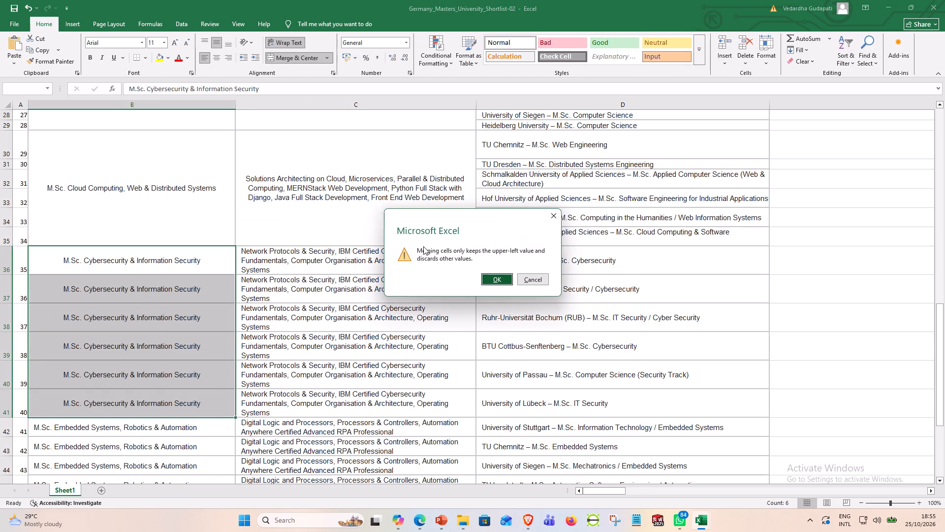
left_click(493, 279)
Merge and center the repeated Relevant Subjects cells C36:C41 of the Cybersecurity & Information Security group into one cell.
left_click_drag(362, 253, 365, 305)
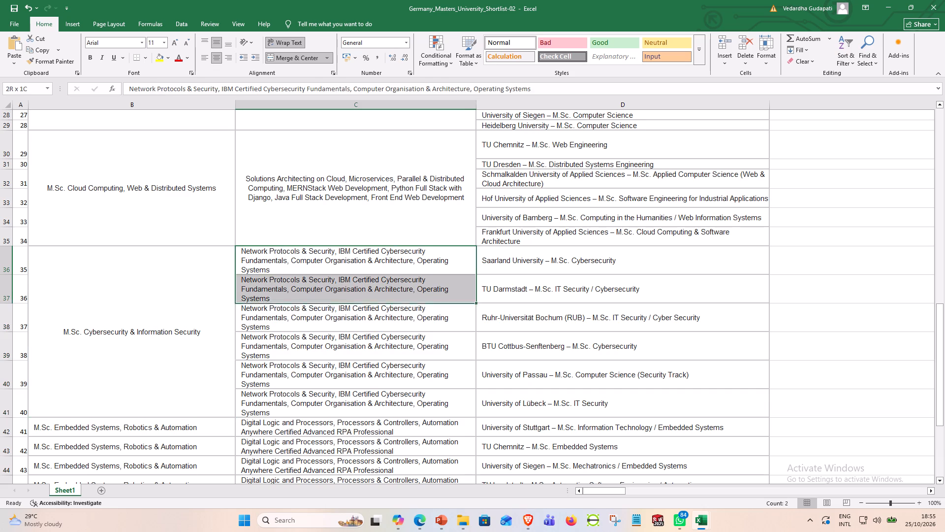
left_click_drag(365, 305, 380, 400)
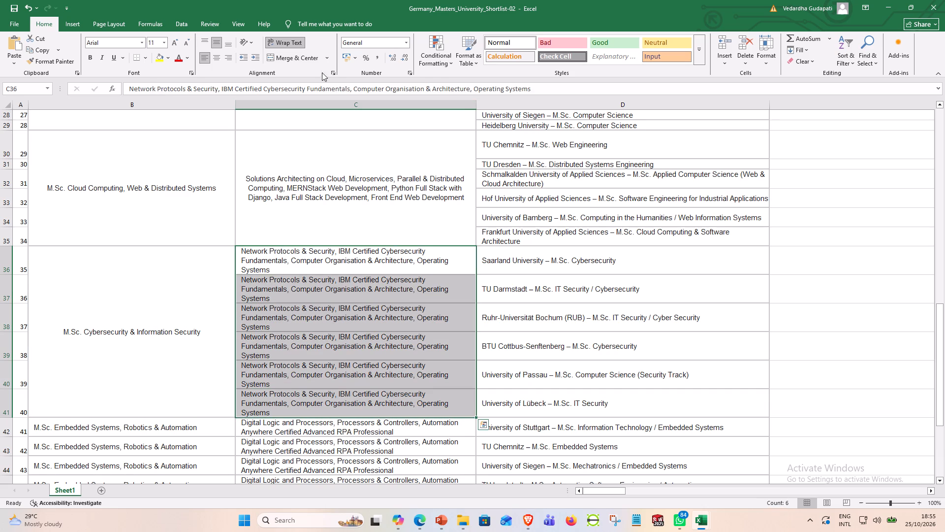
left_click(299, 59)
left_click(492, 279)
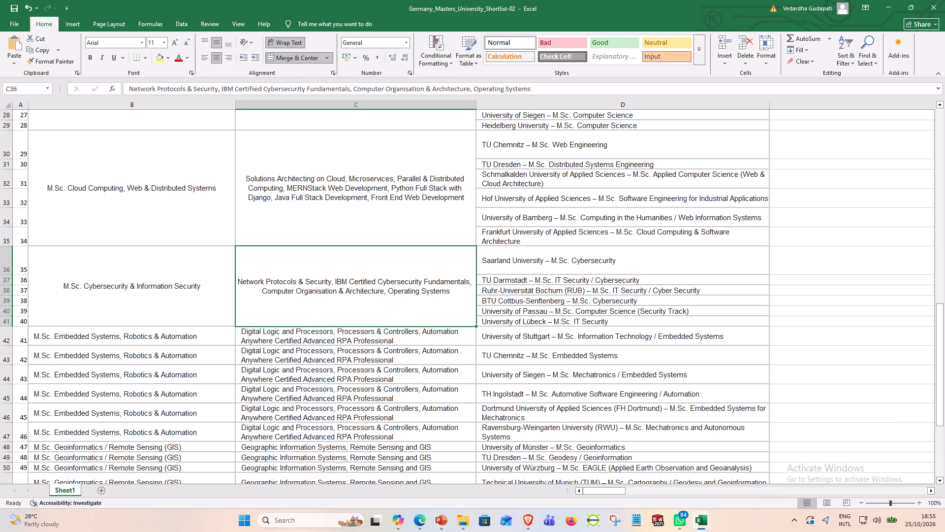
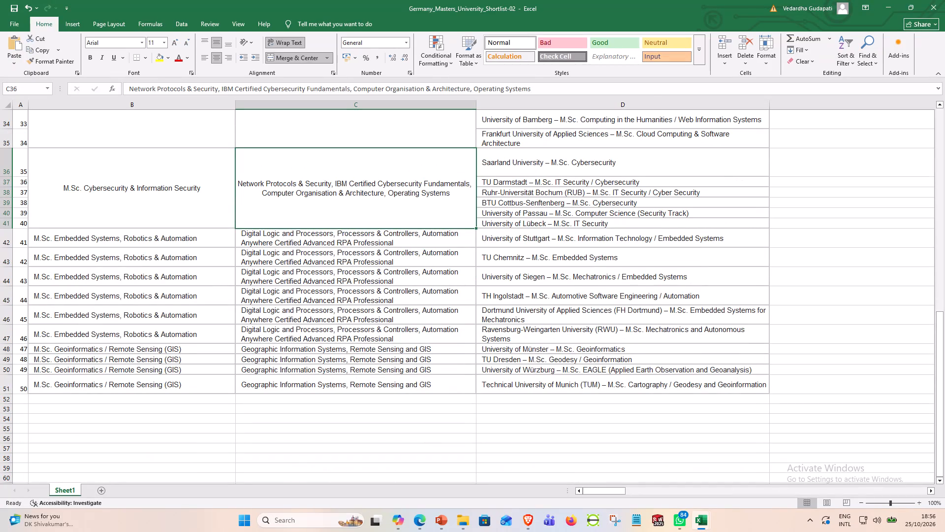
Merge and center the repeated Relevant Subjects cells C42:C47 of the Embedded Systems, Robotics & Automation group.
left_click_drag(409, 230, 417, 328)
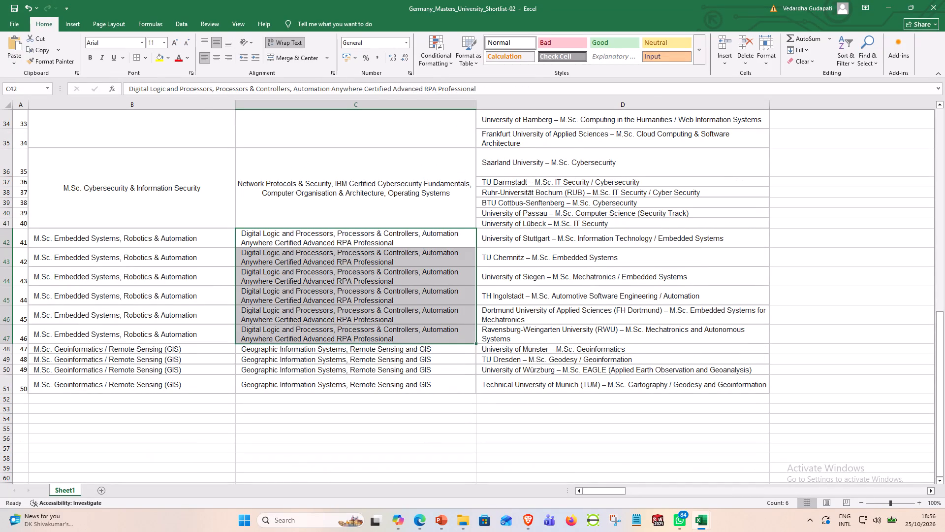
left_click(294, 61)
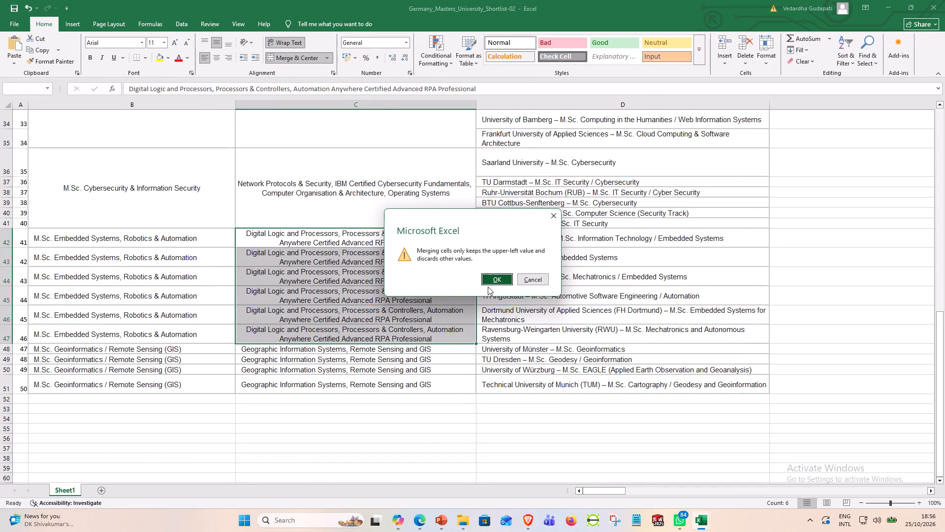
left_click(498, 282)
Merge and center the repeated Relevant Subjects cells C48:C51 of the Geoinformatics / Remote Sensing (GIS) group.
left_click_drag(414, 323, 414, 327)
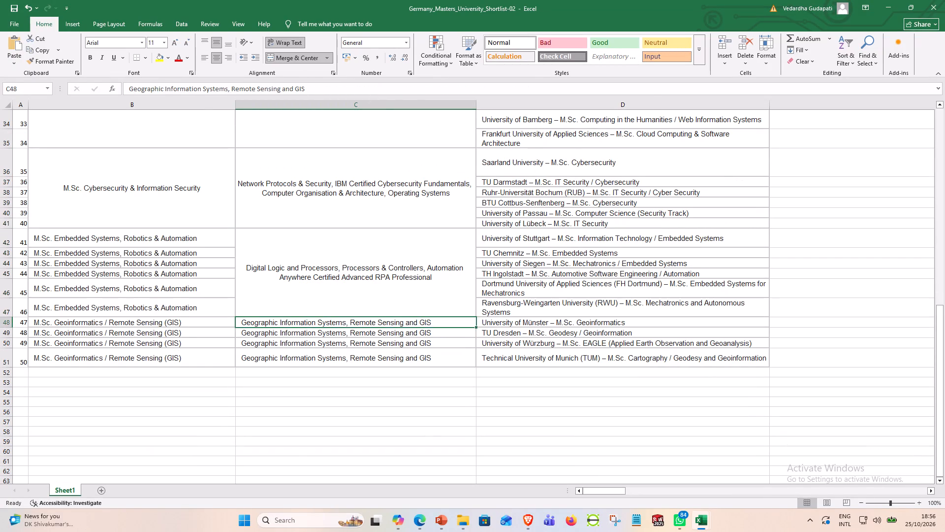
left_click_drag(414, 327, 422, 358)
left_click(291, 58)
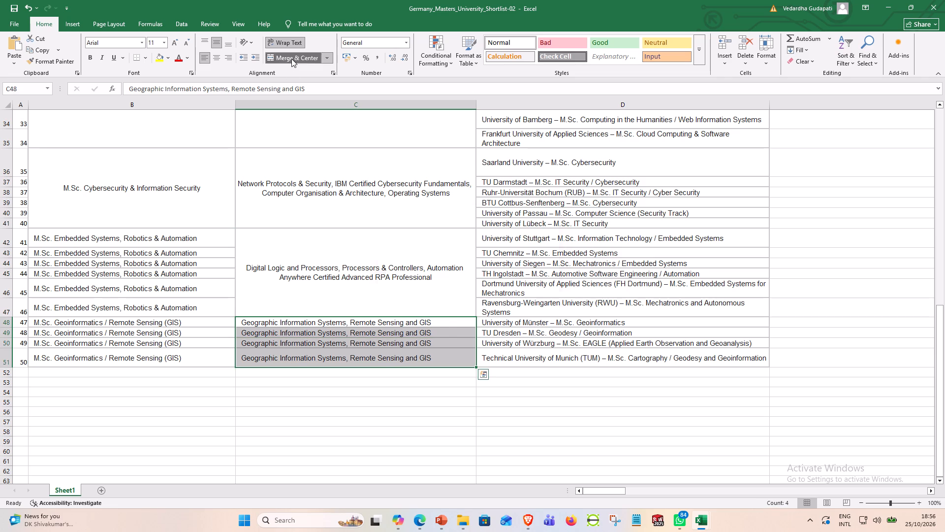
left_click(491, 276)
Merge and center the Specialization Category cells B48:B51 for M.Sc. Geoinformatics / Remote Sensing (GIS).
left_click_drag(207, 321, 208, 352)
left_click(288, 61)
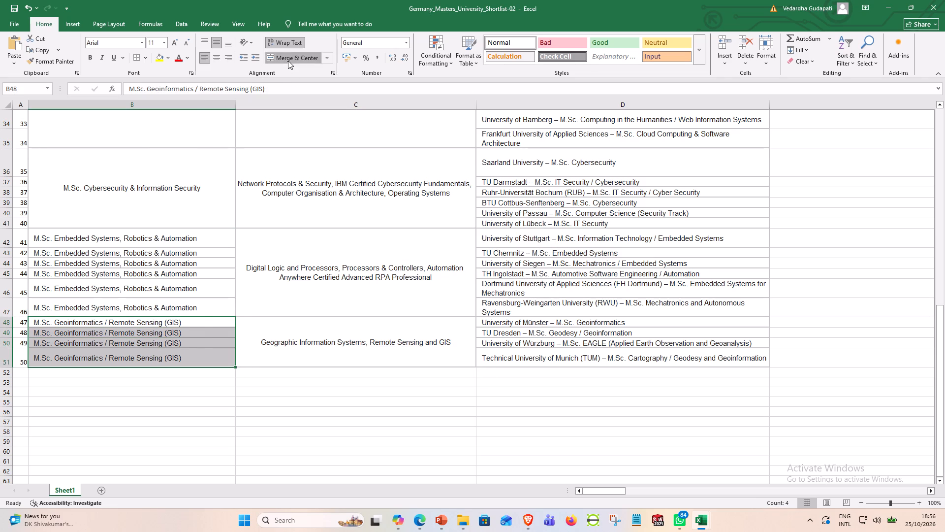
left_click(504, 279)
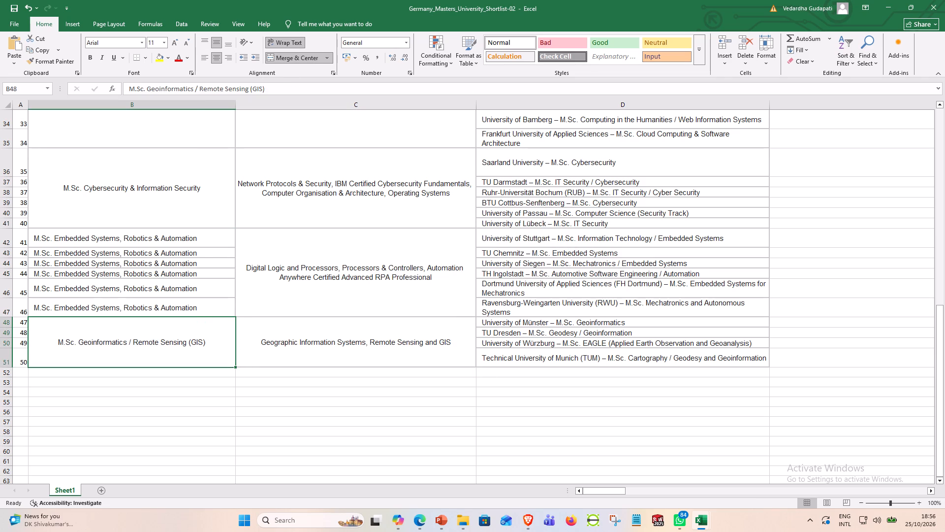
Merge and center the Specialization Category cells B42:B47 for M.Sc. Embedded Systems, Robotics & Automation.
left_click_drag(211, 234, 217, 296)
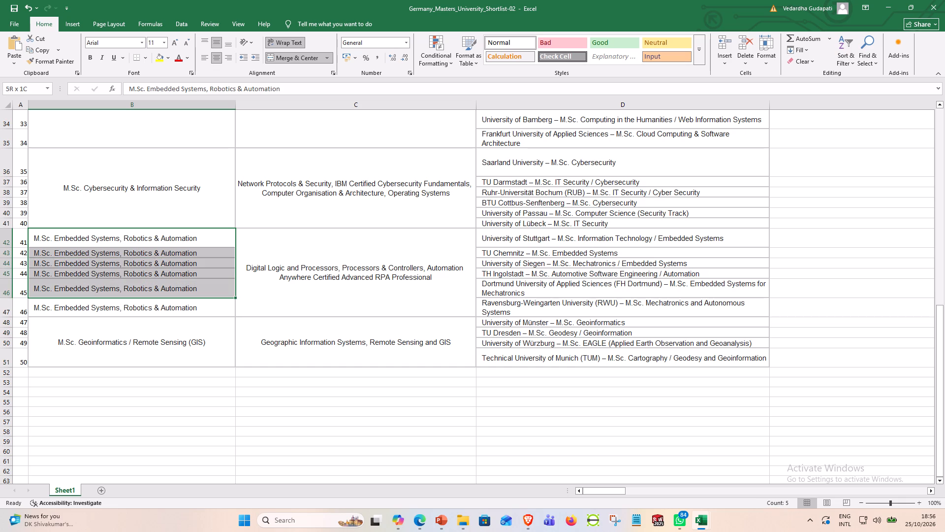
left_click_drag(217, 296, 217, 302)
left_click(287, 57)
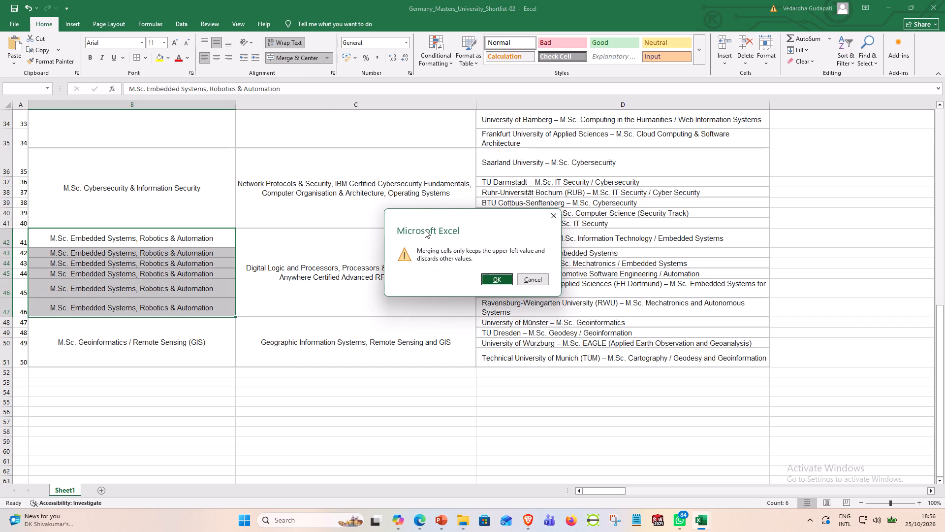
left_click(489, 276)
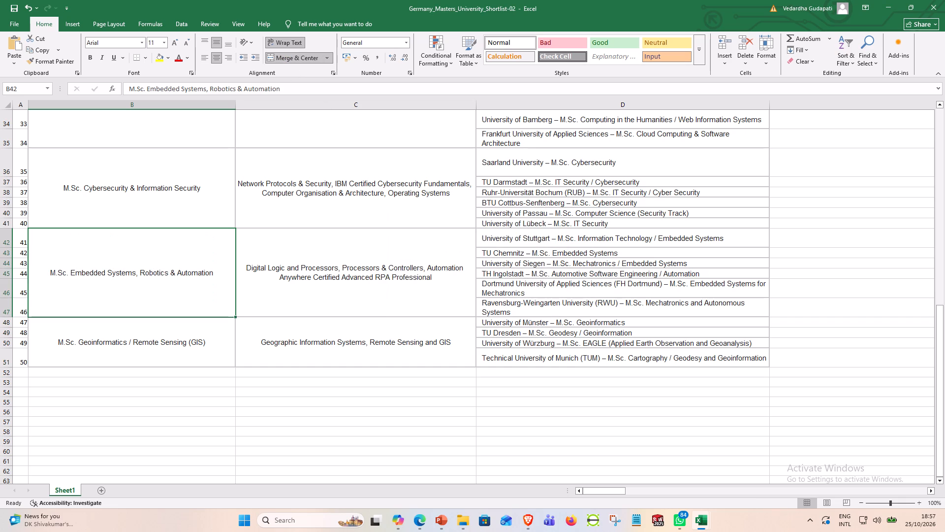
Save the workbook with all specialization groups merged.
scroll(528, 297, "up", 14)
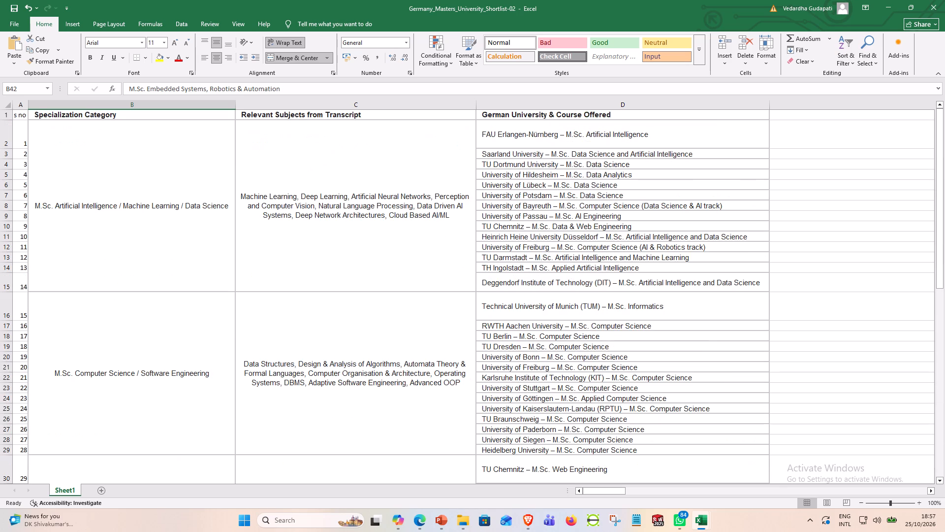
left_click(12, 9)
Set the row height of the entire sheet to 18.
left_click(7, 104)
right_click(10, 189)
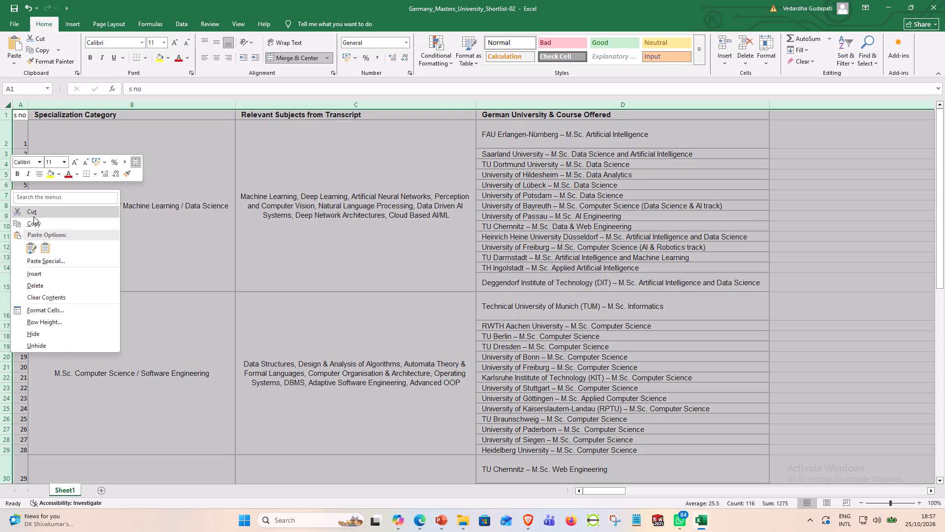
left_click(54, 324)
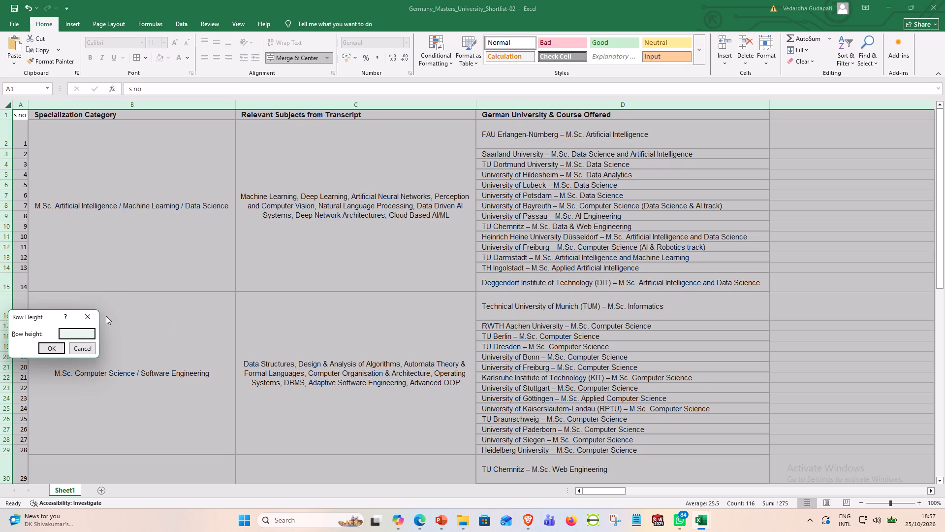
type("18")
key("Return")
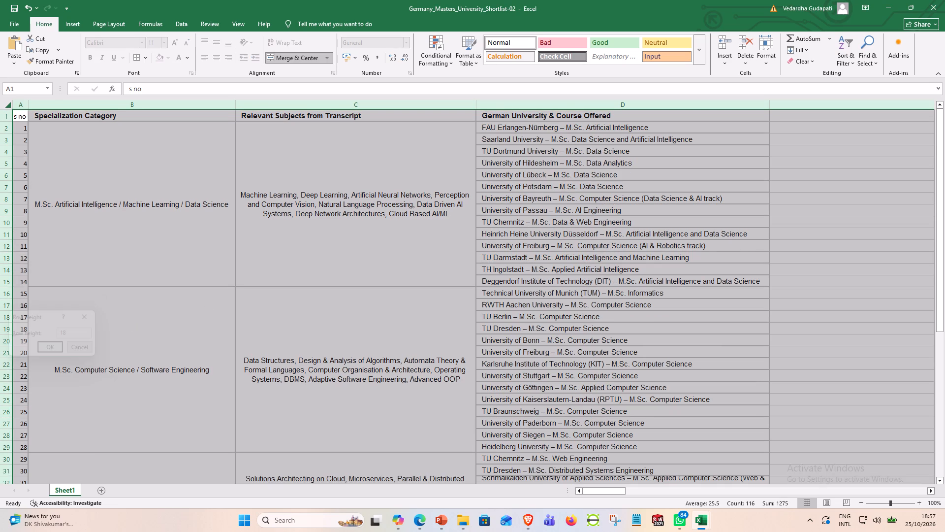
left_click(254, 320)
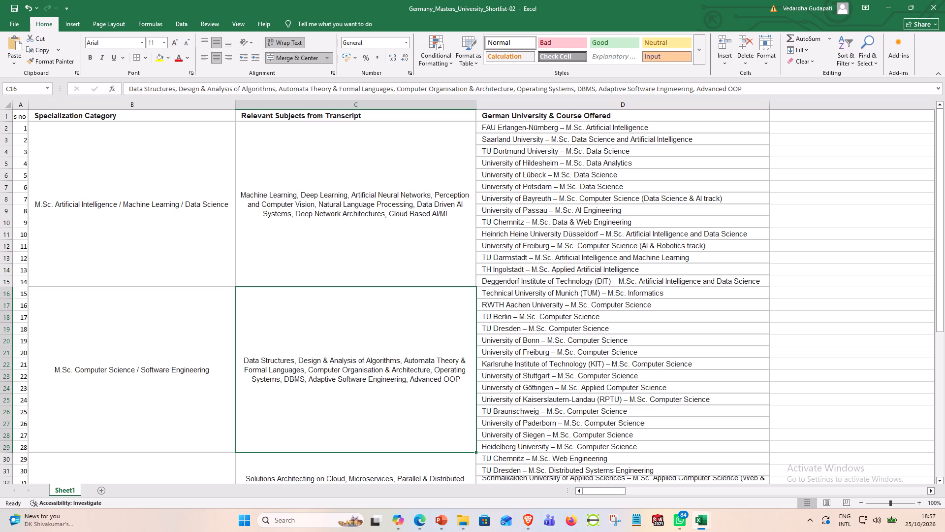
Widen the German University & Course Offered column to a width of about 95.
left_click_drag(769, 104, 804, 104)
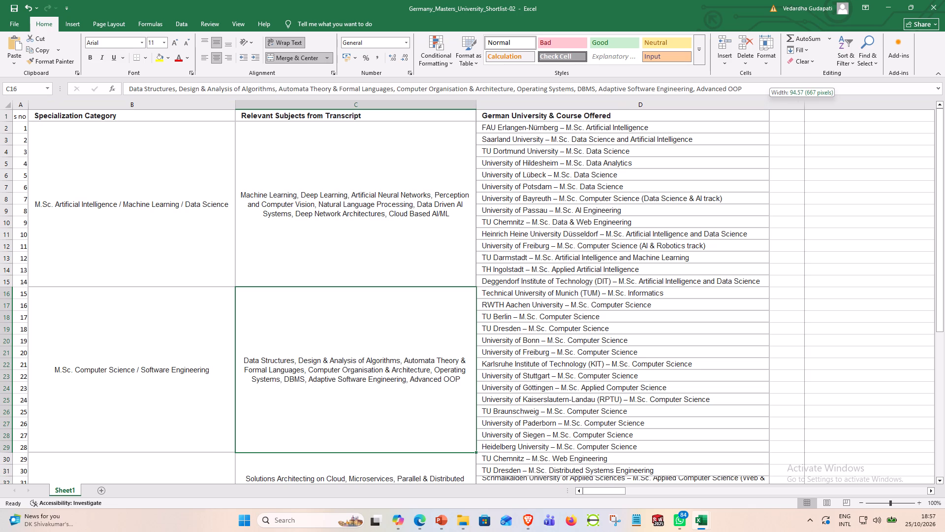
left_click_drag(804, 104, 808, 104)
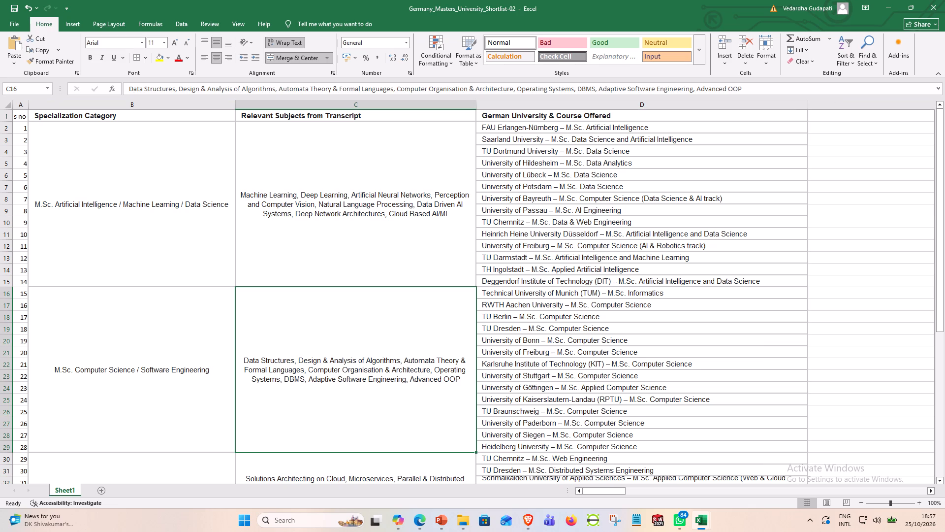
Narrow the Relevant Subjects from Transcript column to about two-thirds of its width.
left_click_drag(476, 104, 433, 105)
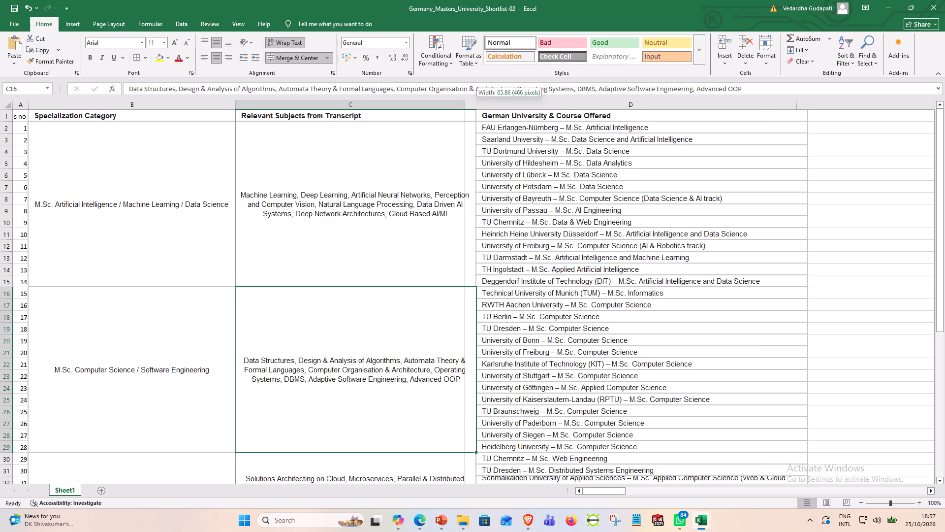
left_click_drag(433, 105, 432, 105)
left_click_drag(432, 105, 396, 109)
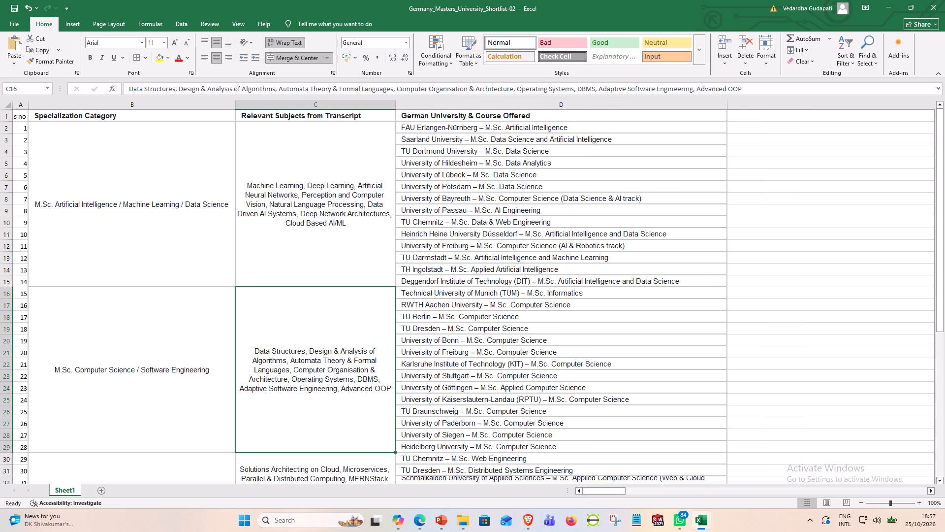
Center the serial number column A both vertically and horizontally.
left_click(21, 105)
left_click(215, 43)
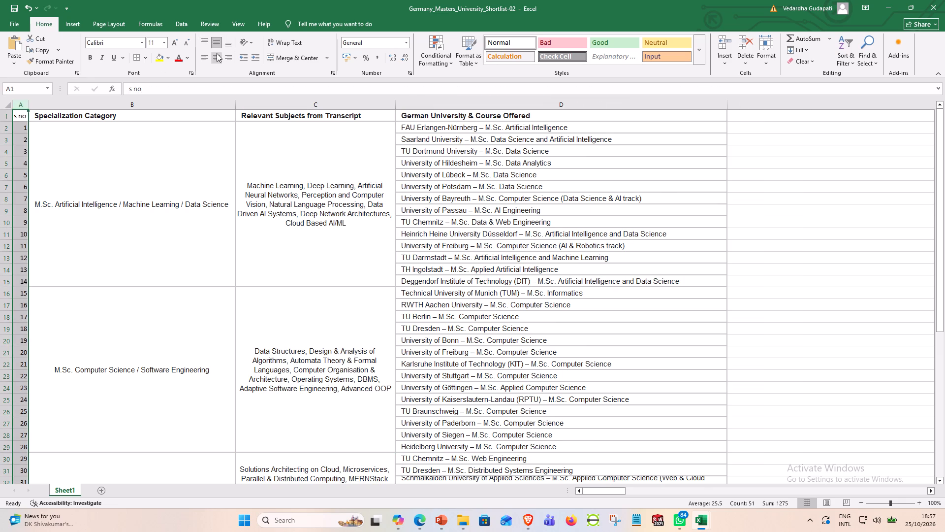
left_click(217, 53)
Save the workbook with the new row height, column widths and alignment.
left_click(13, 6)
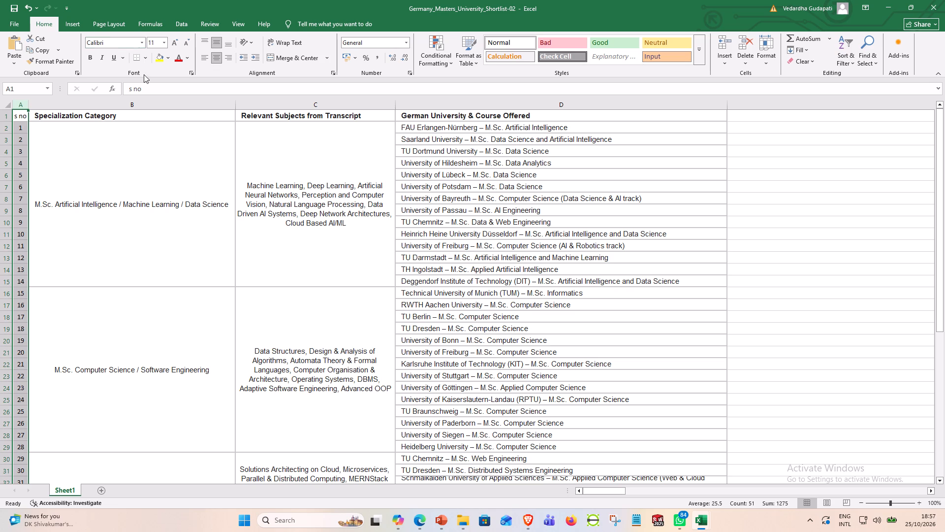
left_click(16, 7)
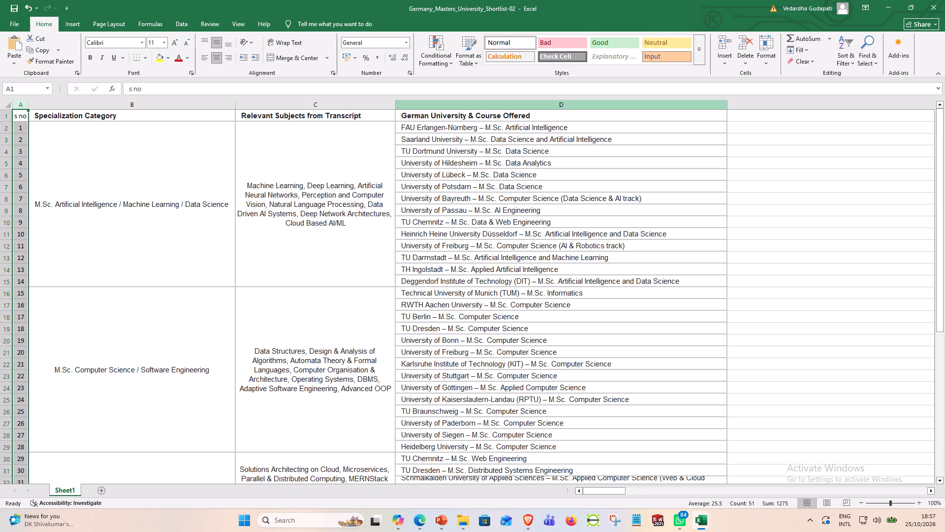
Copy the entire German University & Course Offered column D.
left_click(478, 102)
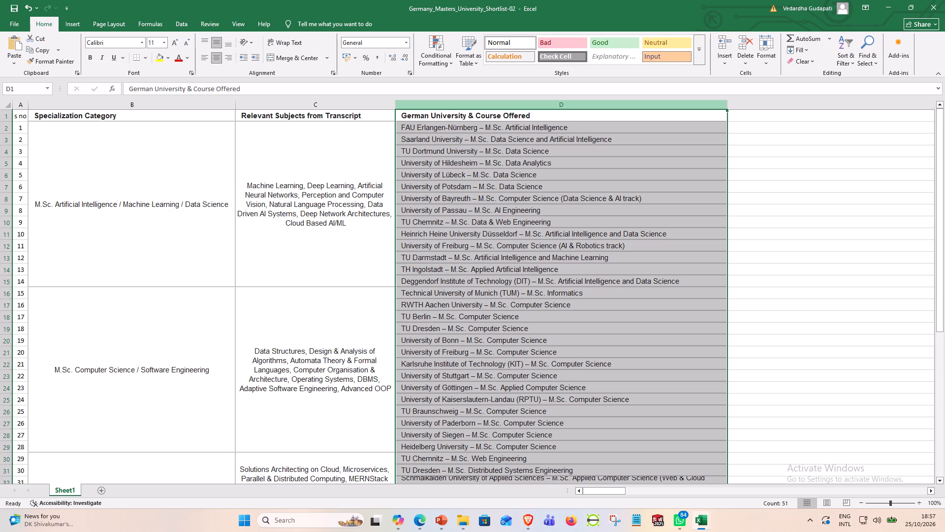
left_click(503, 178)
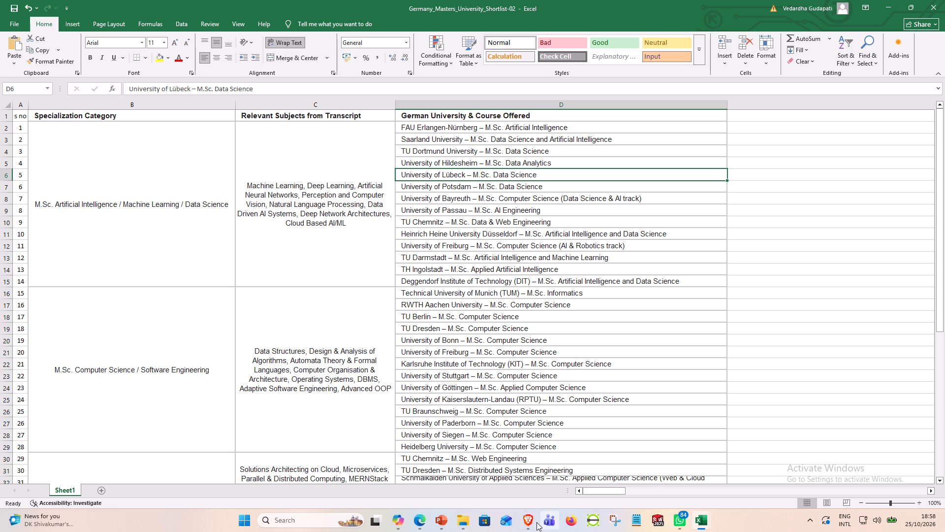
left_click(568, 106)
right_click(568, 105)
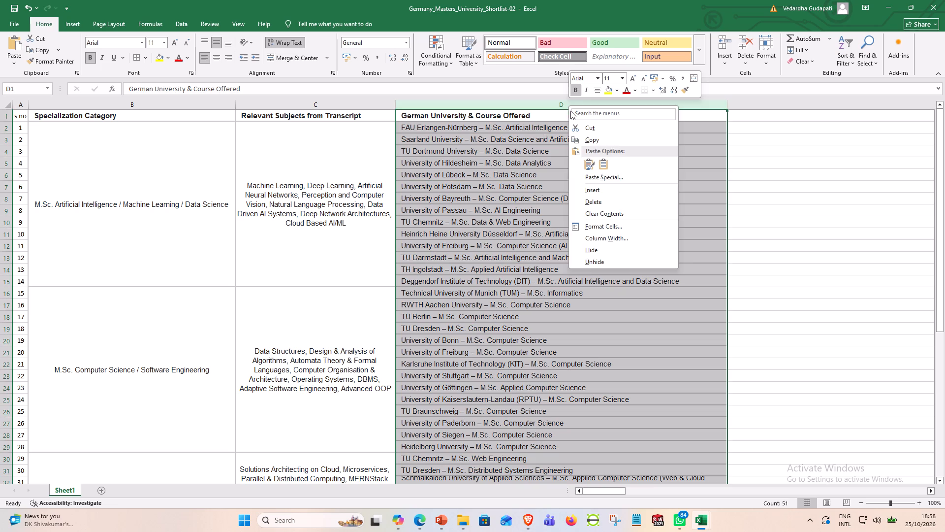
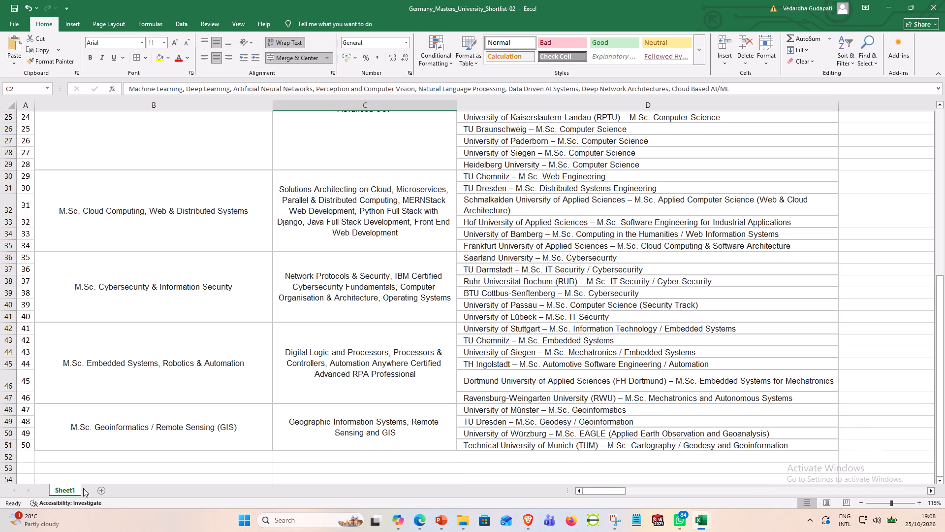
right_click(67, 489)
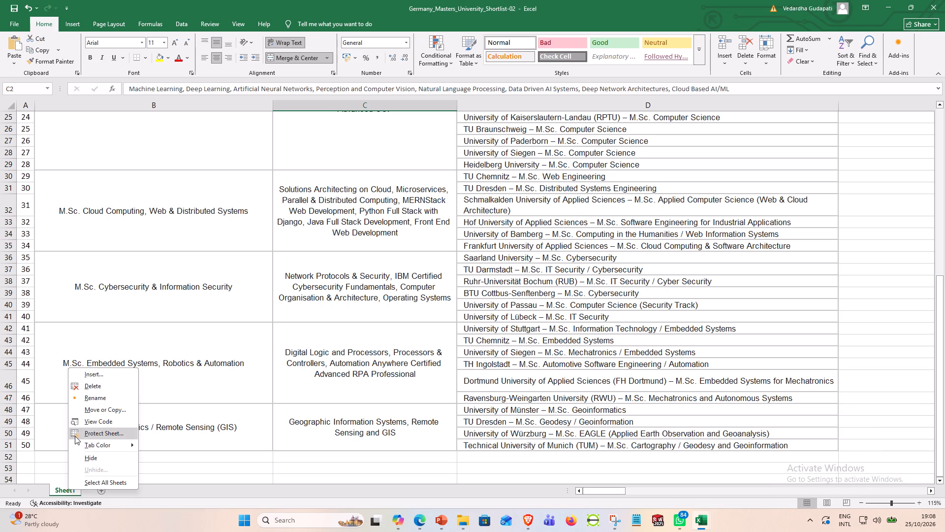
double_click(109, 400)
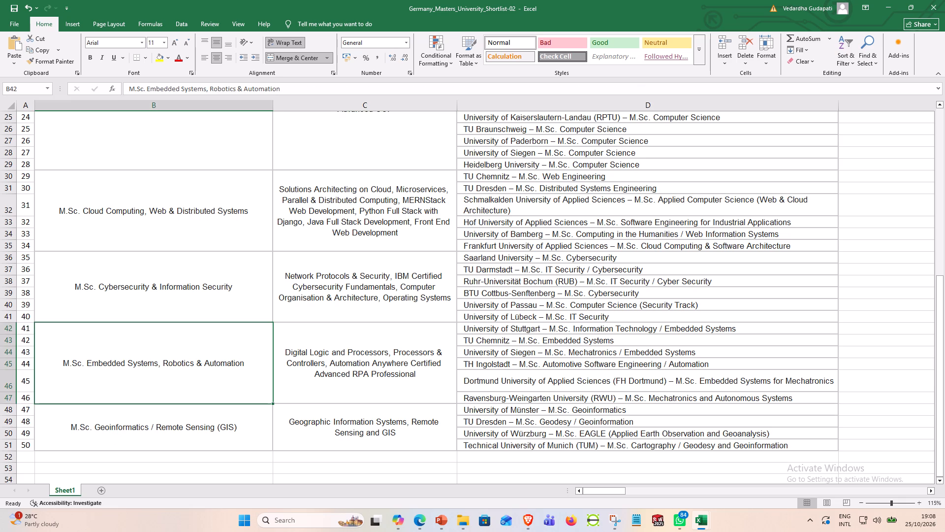
left_click(100, 488)
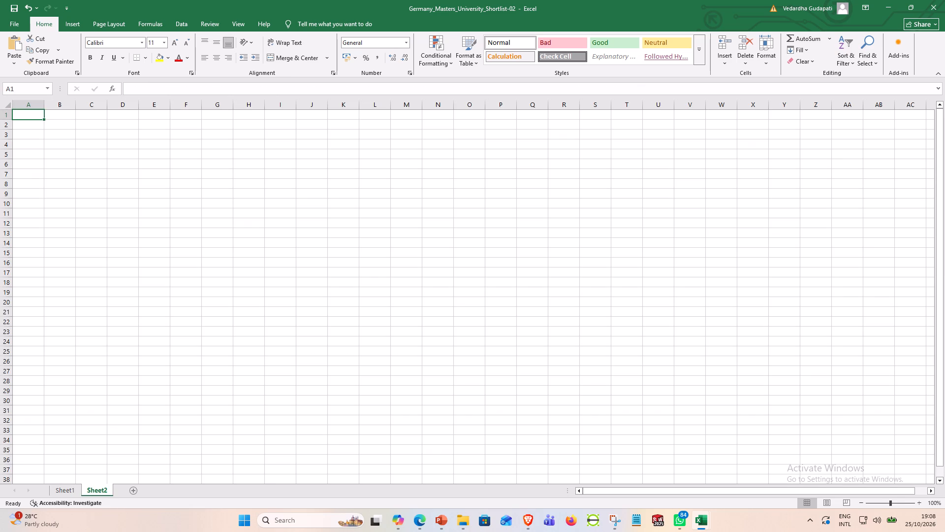
right_click(51, 114)
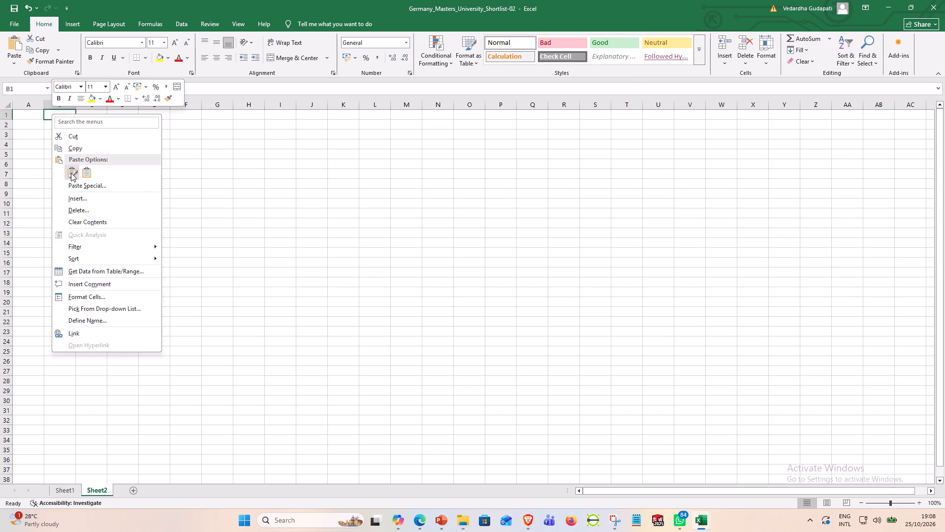
left_click(69, 176)
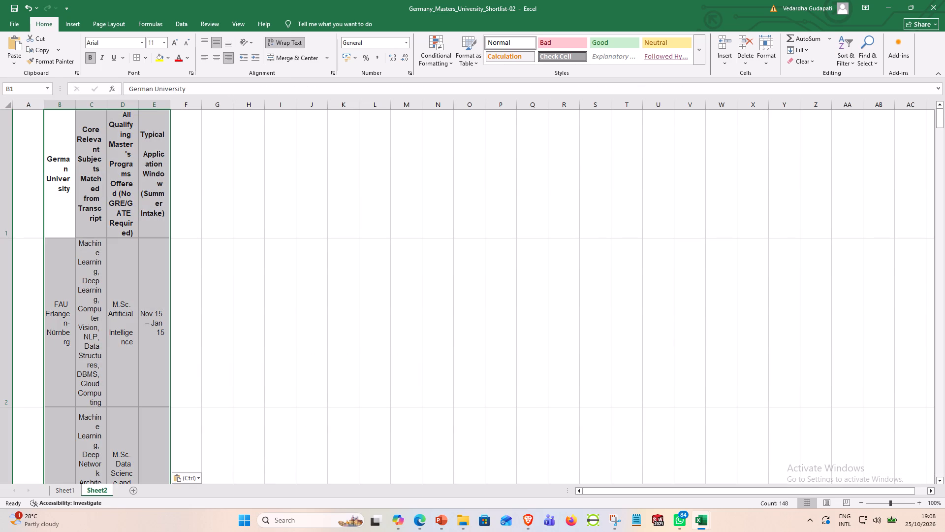
Widen all columns of the new sheet, then autofit the table columns to their contents.
left_click(2, 105)
double_click(78, 106)
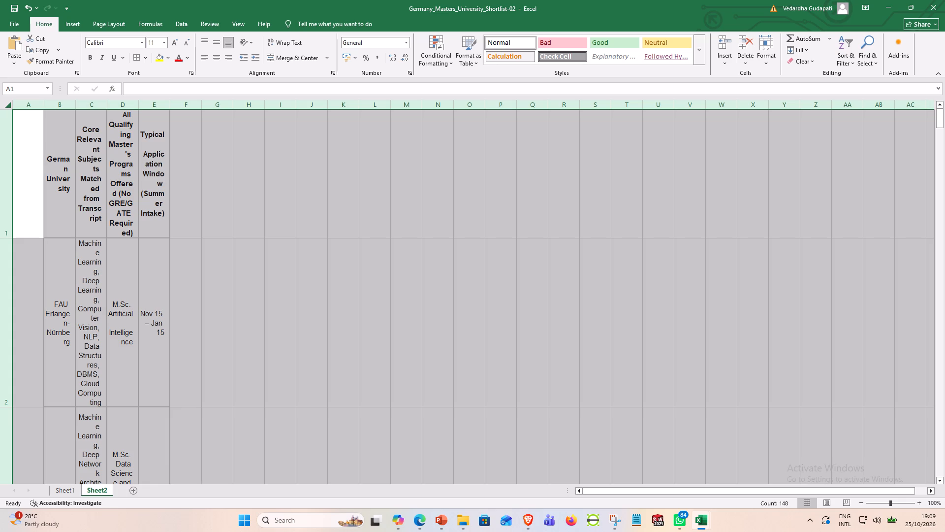
left_click_drag(78, 106, 403, 115)
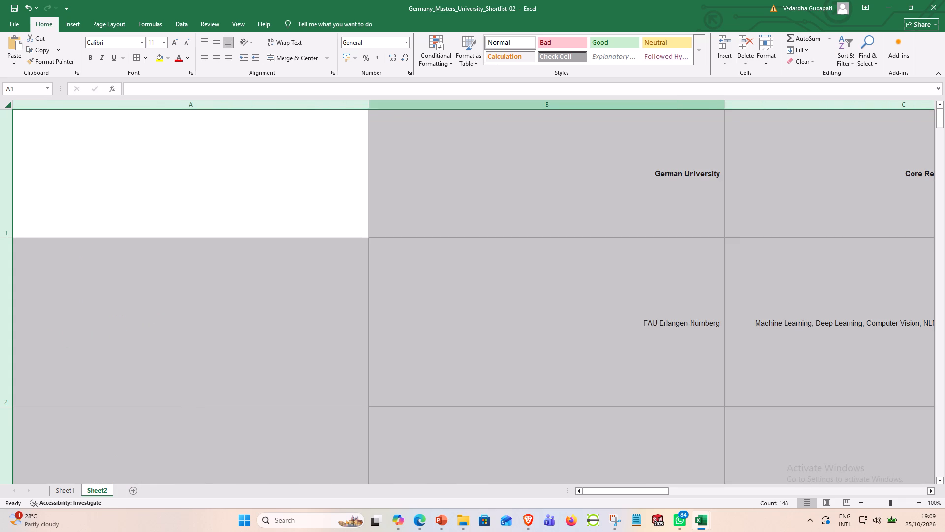
double_click(723, 105)
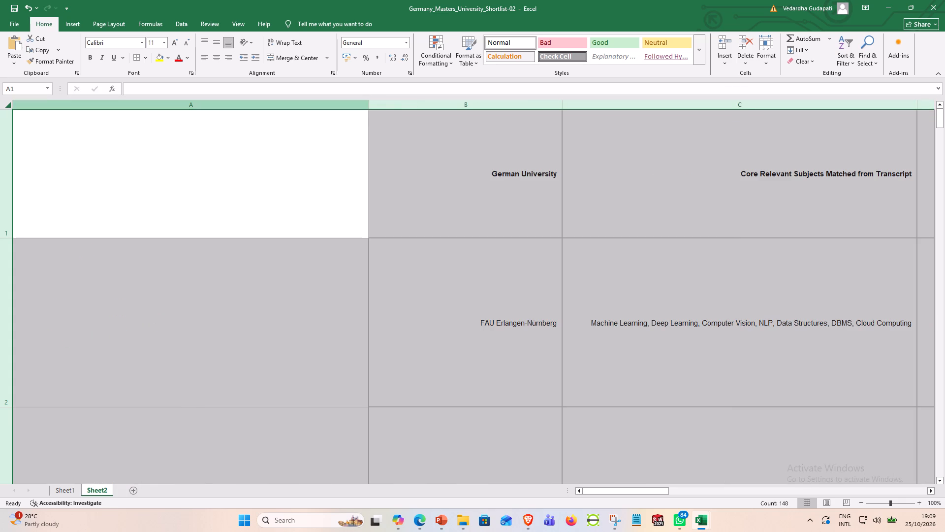
Enter the heading "s no" in cell A1, beside the German University heading.
left_click(121, 138)
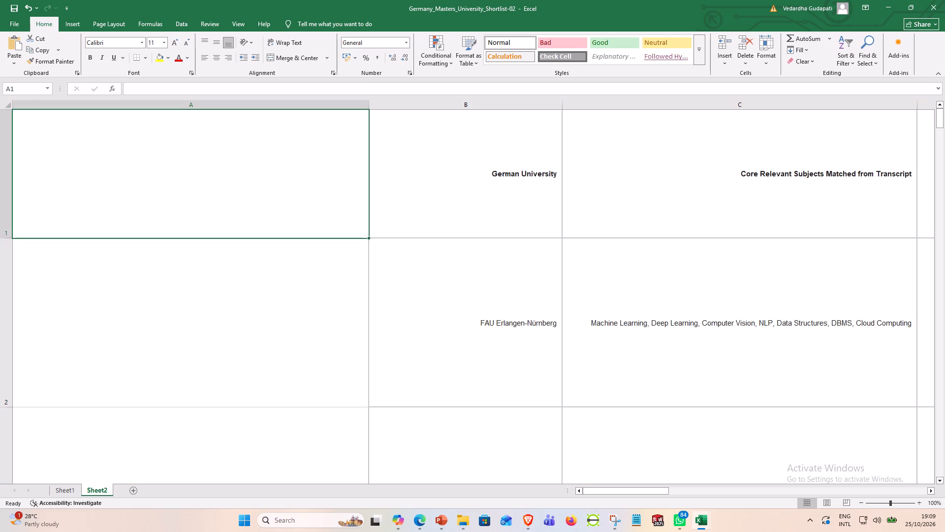
left_click(121, 138)
key("s")
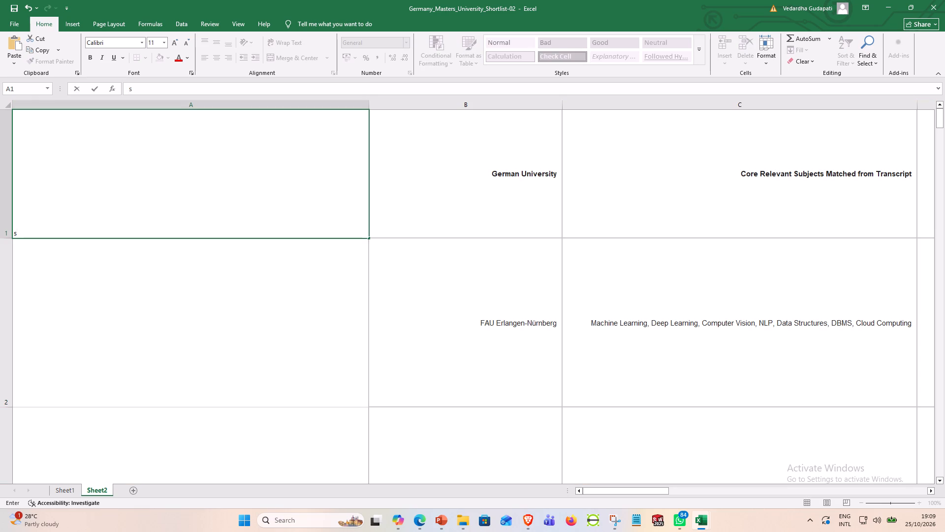
key("space")
type("no")
key("Return")
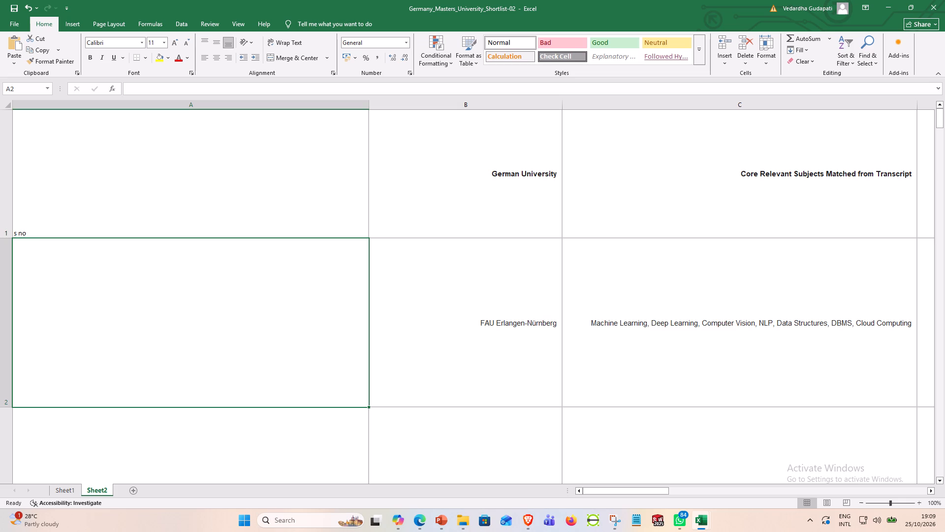
Autofit all column widths and row heights of the sheet to their contents.
left_click(6, 107)
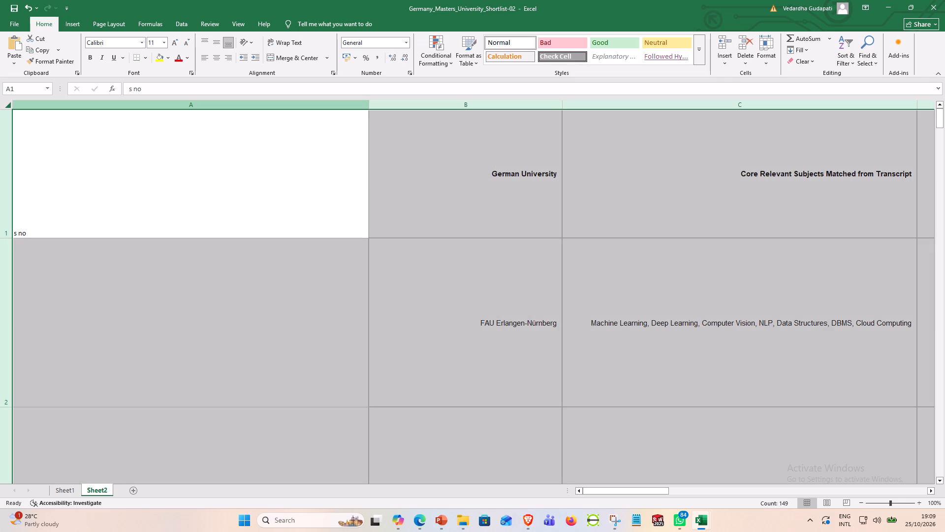
double_click(368, 105)
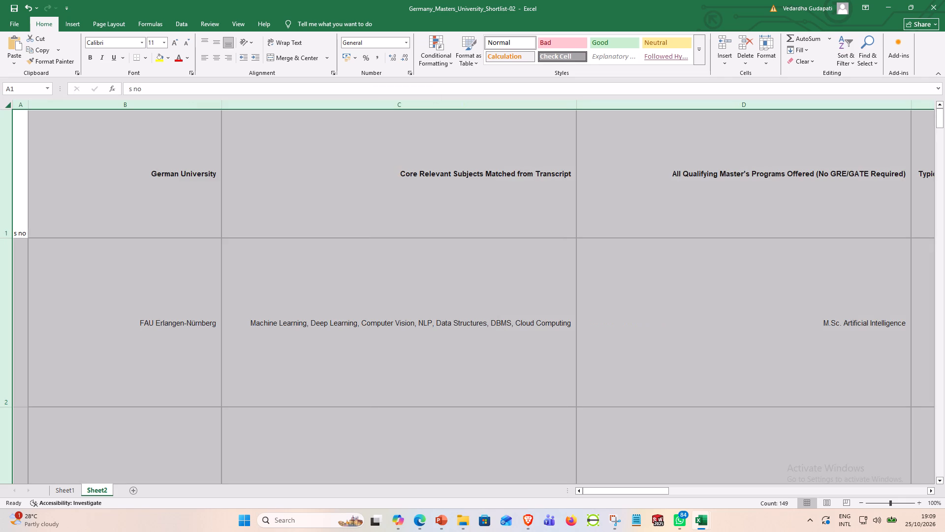
double_click(10, 235)
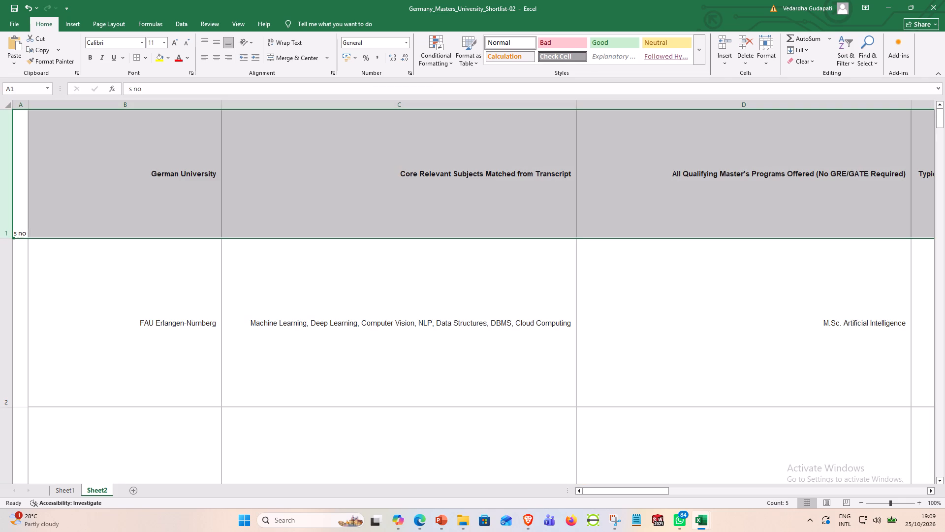
left_click(8, 106)
double_click(5, 235)
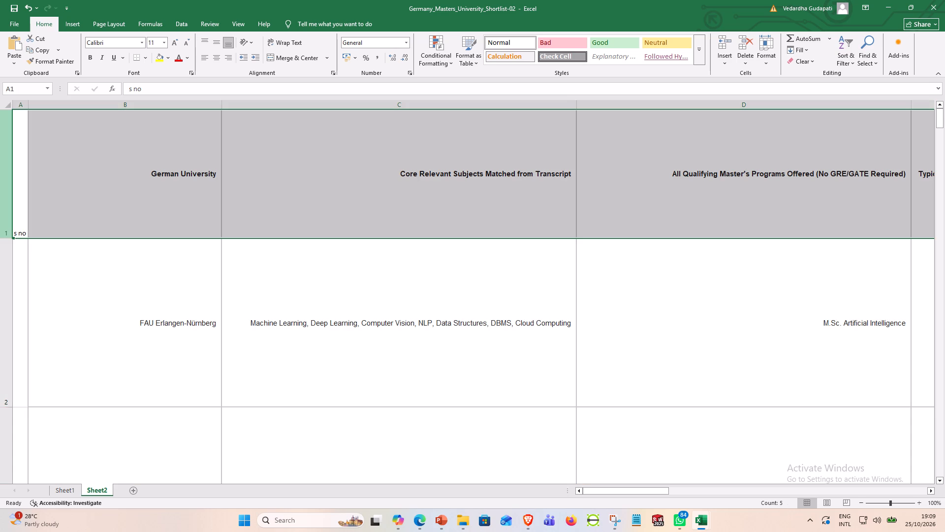
left_click(9, 104)
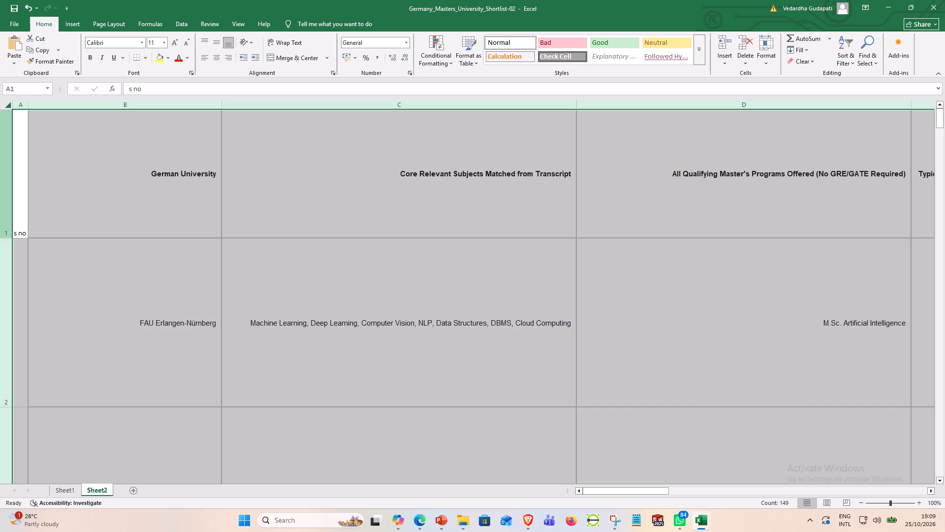
double_click(8, 238)
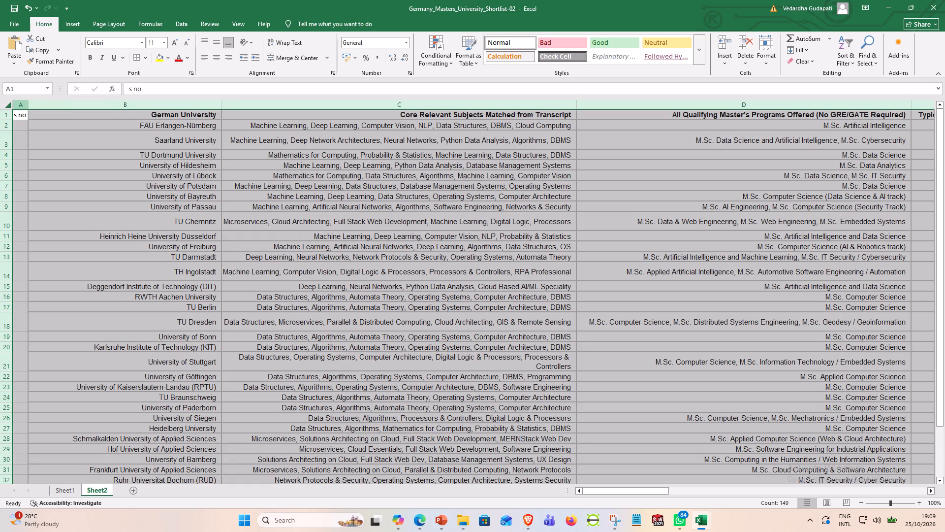
Align all cells in the sheet left and vertically middle, and increase their indent by one level.
left_click(6, 106)
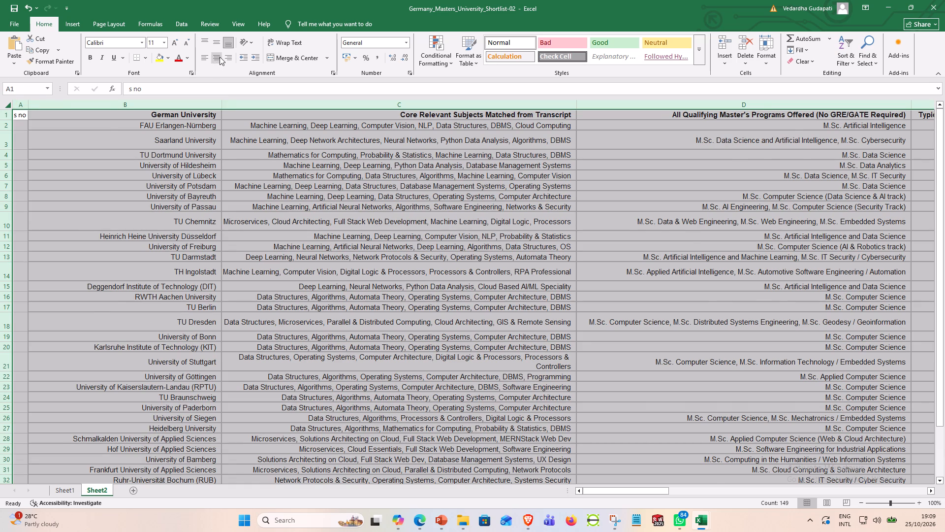
left_click(219, 57)
left_click(218, 39)
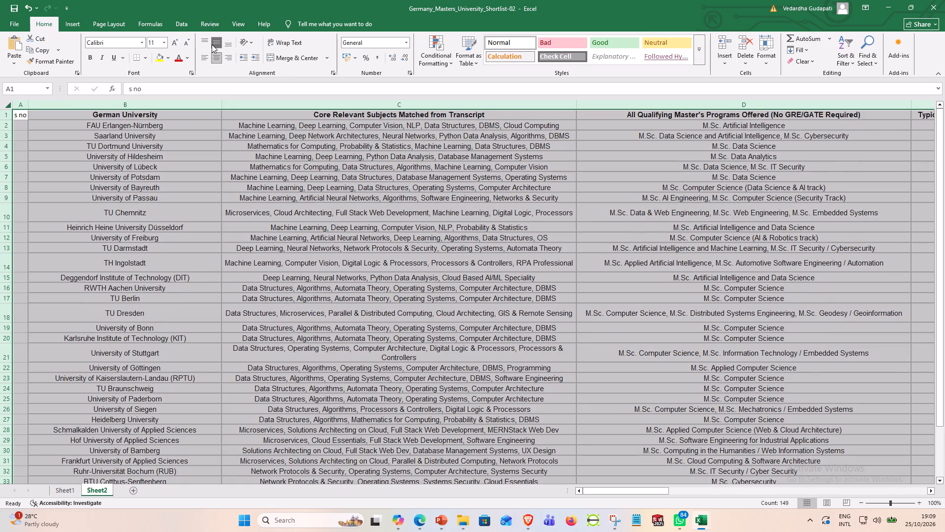
left_click(202, 55)
left_click(255, 57)
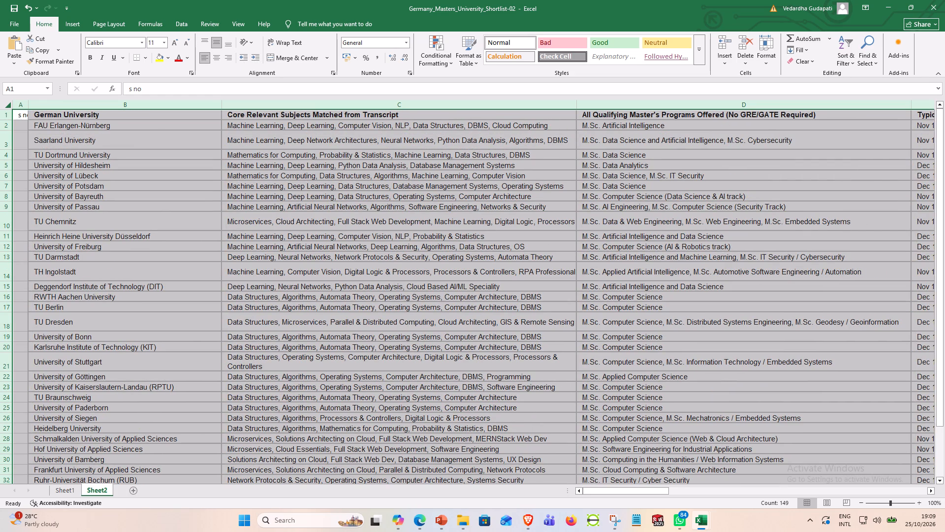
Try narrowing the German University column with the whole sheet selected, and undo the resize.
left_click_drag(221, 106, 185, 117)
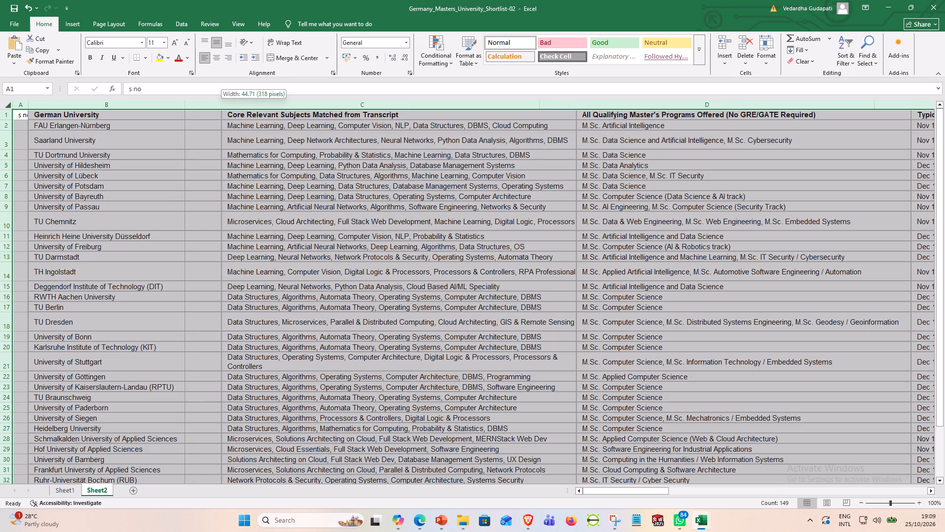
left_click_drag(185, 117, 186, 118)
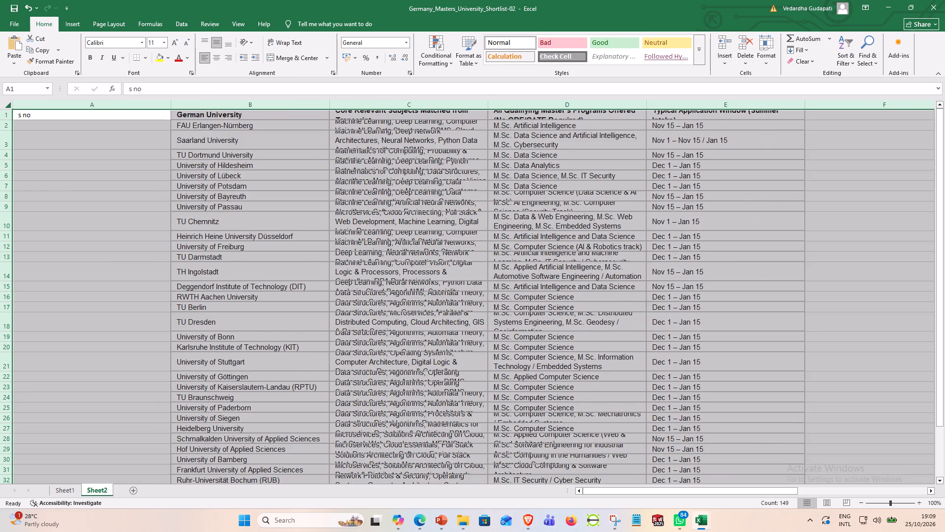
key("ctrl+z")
Narrow the German University, qualifying master's programs and application window columns individually so the whole table fits the sheet view.
left_click(179, 168)
left_click(194, 104)
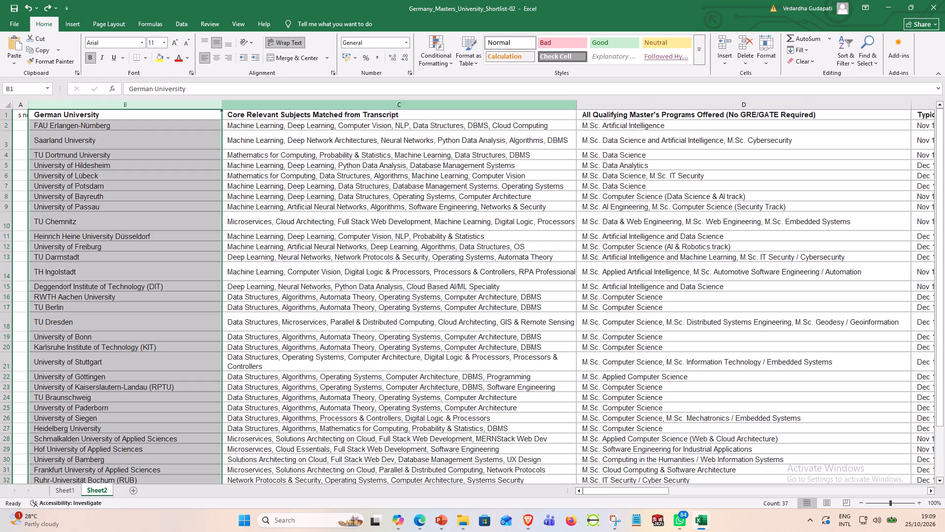
left_click_drag(223, 106, 188, 121)
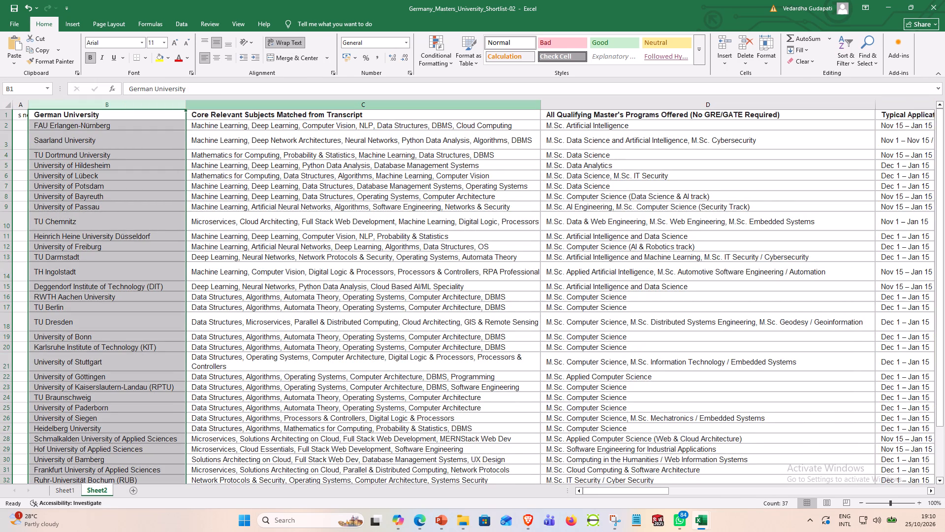
left_click_drag(874, 105, 746, 112)
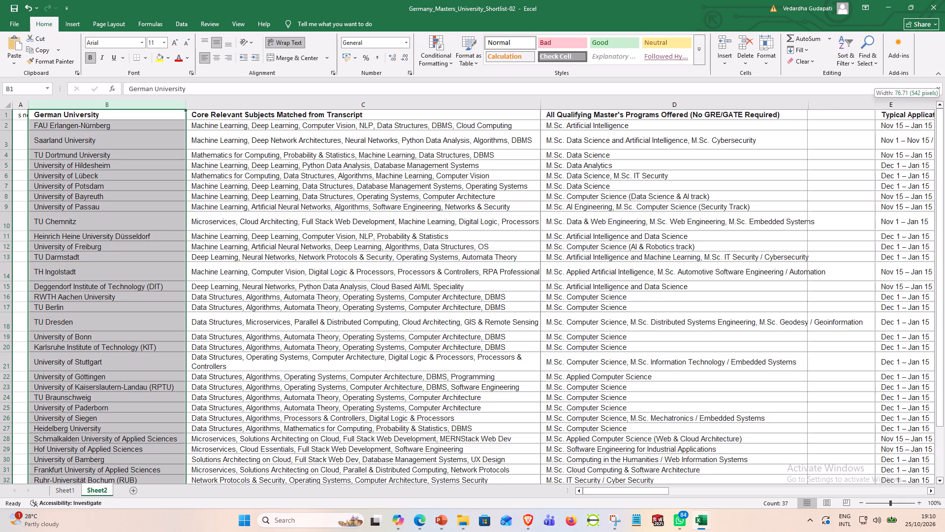
left_click_drag(746, 112, 735, 111)
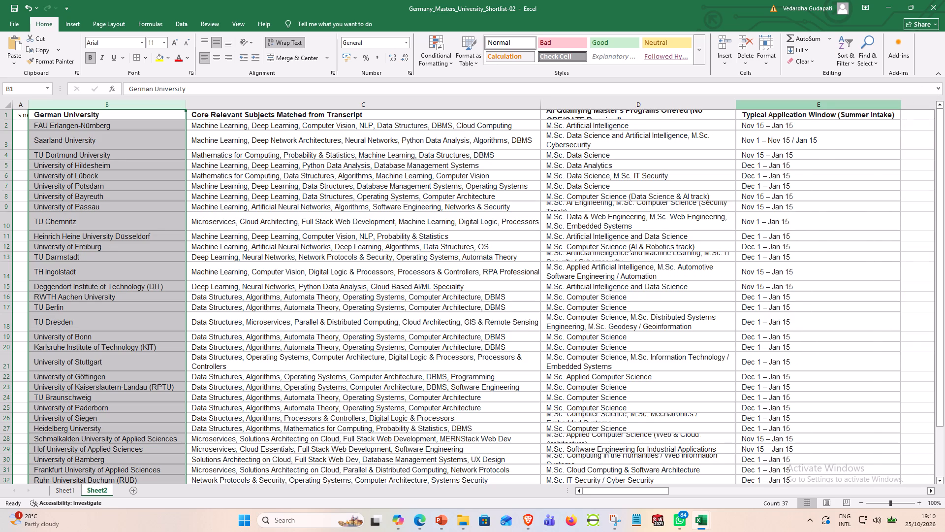
left_click_drag(900, 105, 822, 121)
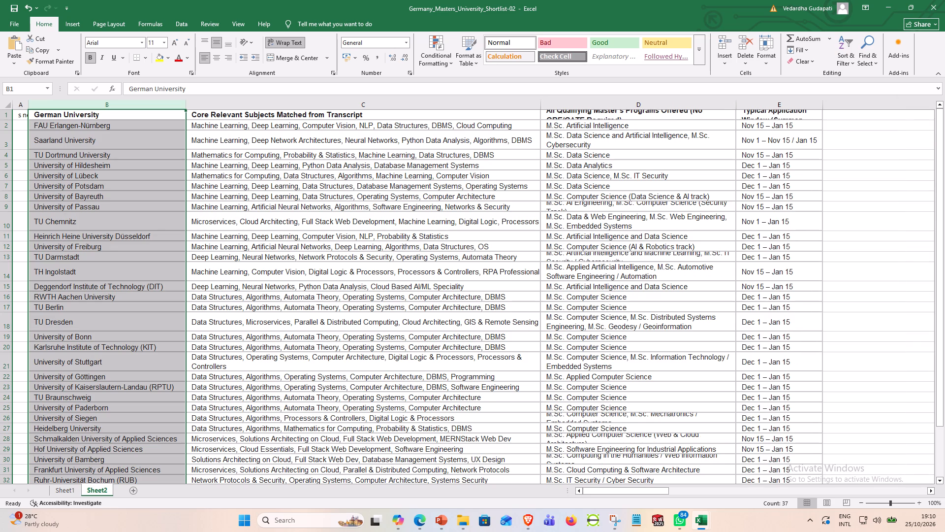
Autofit the row heights of the whole sheet to their wrapped contents.
left_click(4, 105)
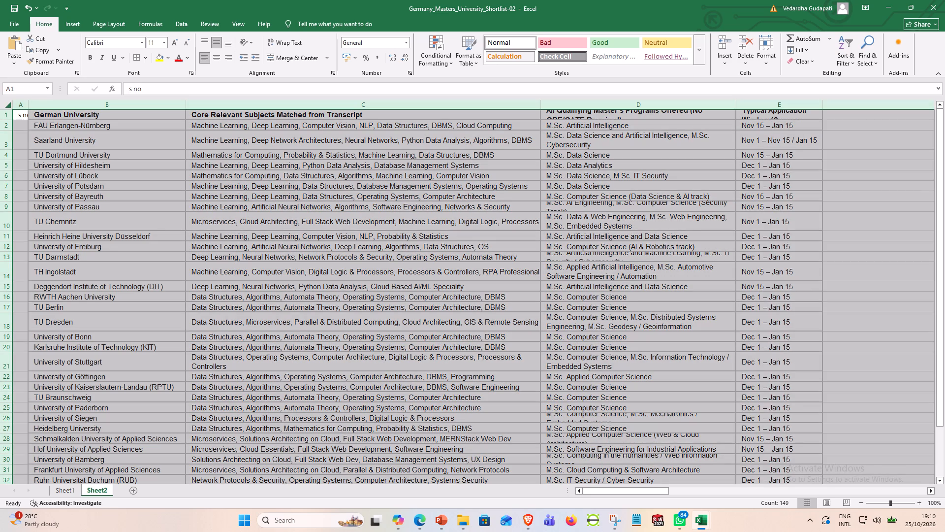
double_click(3, 120)
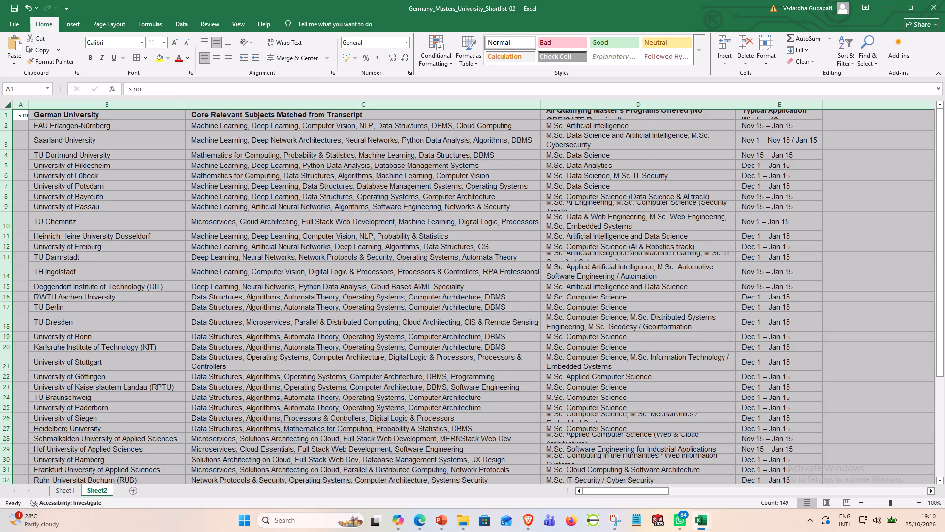
Center the "s no" header cell horizontally.
left_click(19, 130)
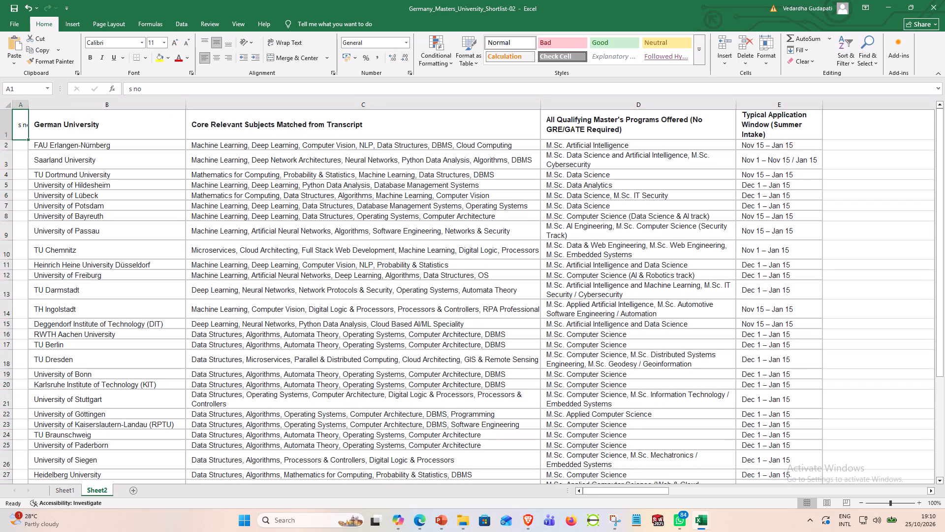
left_click(219, 59)
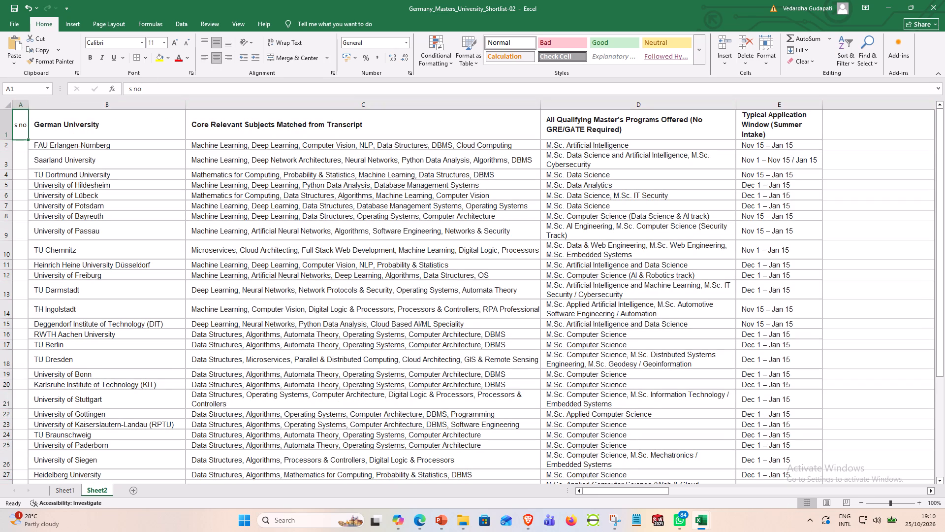
Number the universities in the s no column by entering 1 to 4 and filling the series down to the last table row.
left_click(18, 145)
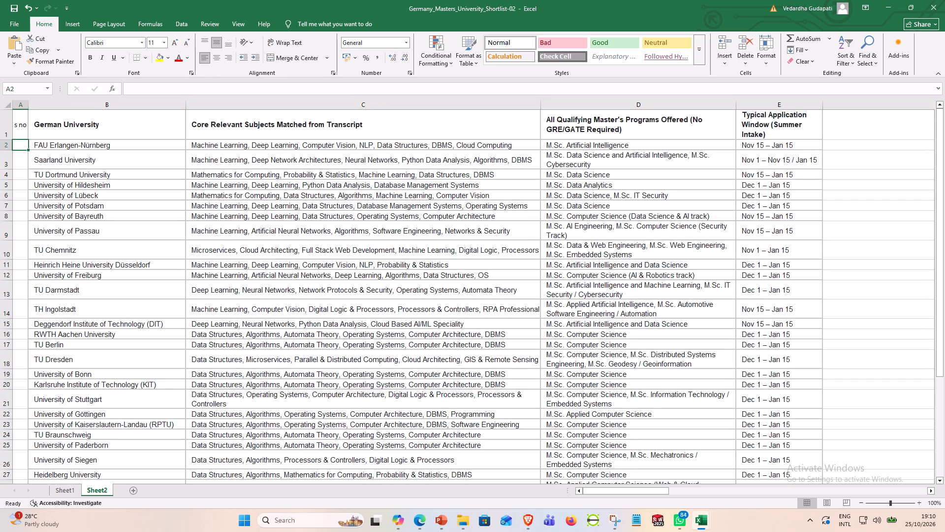
key("1")
key("Down")
key("2")
key("Down")
key("3")
key("Down")
key("4")
key("Down")
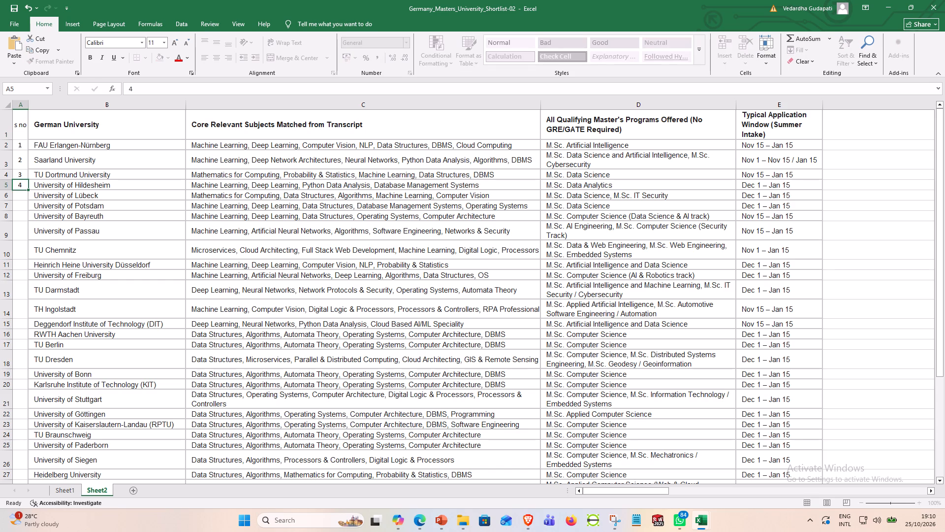
left_click_drag(23, 147, 26, 181)
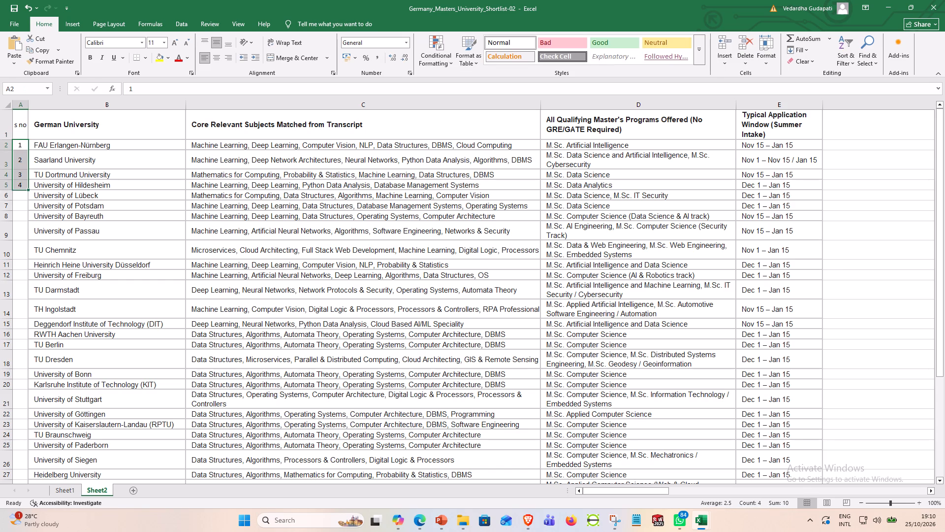
double_click(28, 189)
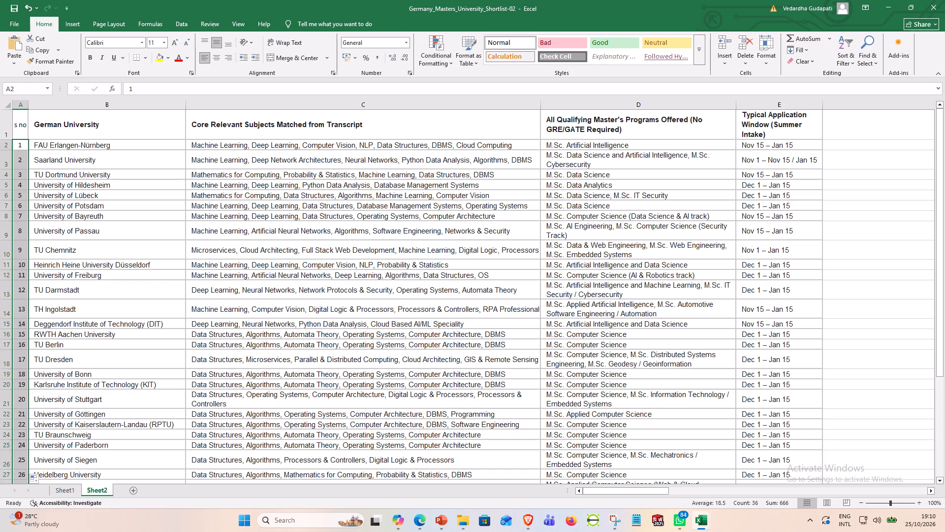
left_click(147, 212)
scroll(197, 216, "down", 6)
scroll(199, 214, "up", 4)
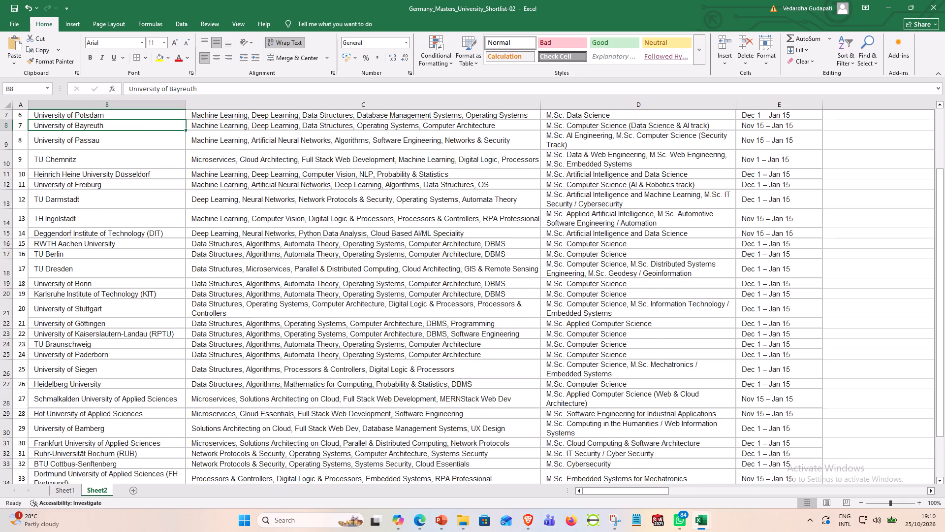
Save the workbook.
left_click(11, 3)
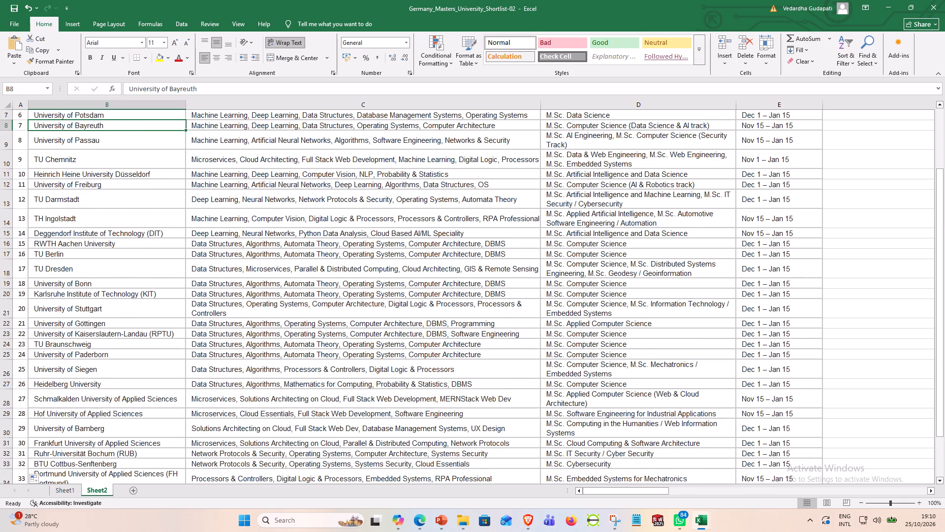
scroll(474, 272, "up", 3)
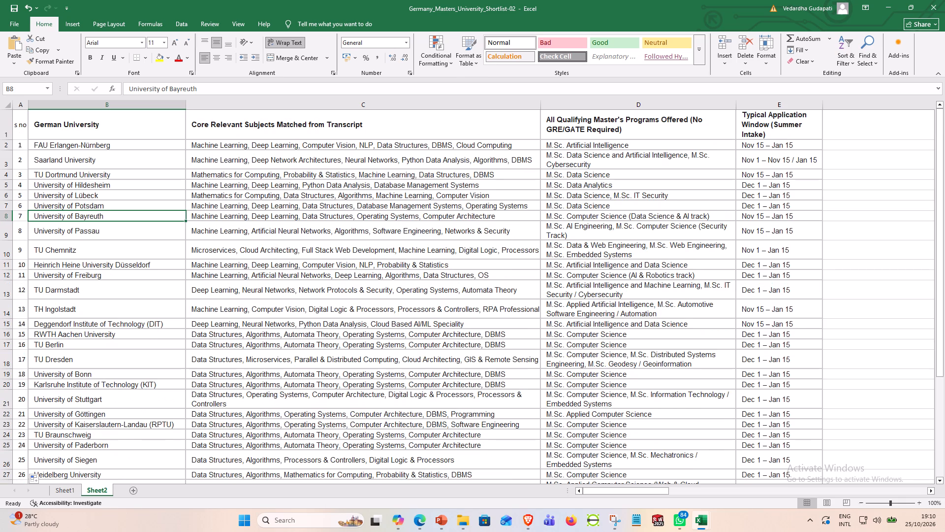
left_click(15, 5)
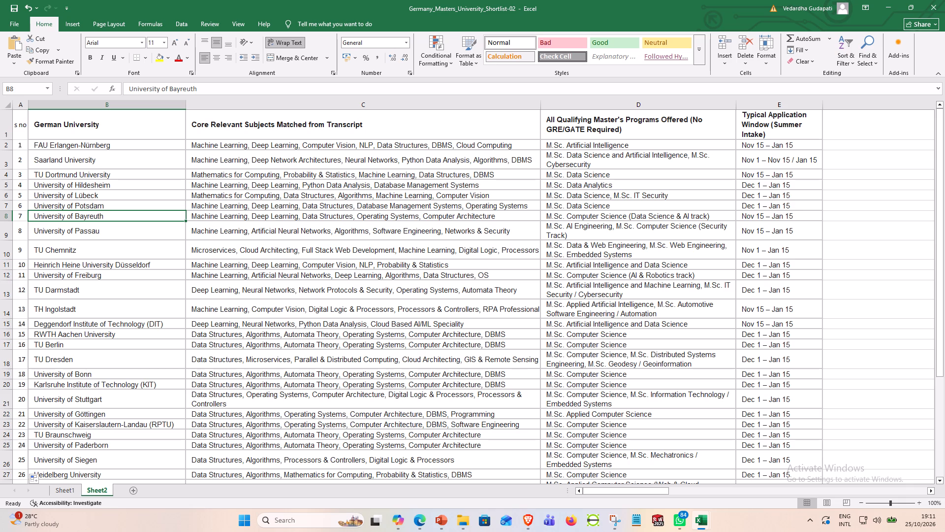
Sort the table by All Qualifying Master's Programs Offered, then by Typical Application Window, both on cell values from A to Z.
left_click(10, 106)
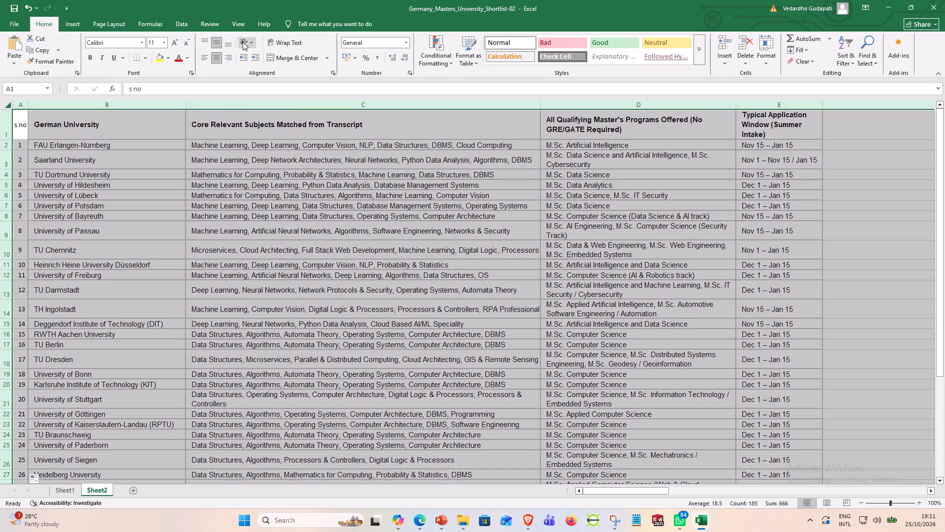
left_click(187, 25)
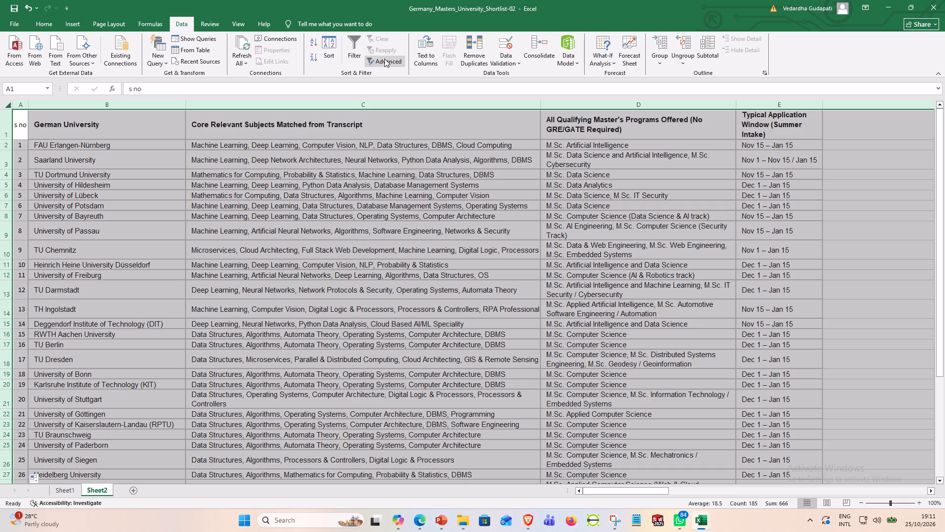
left_click(331, 44)
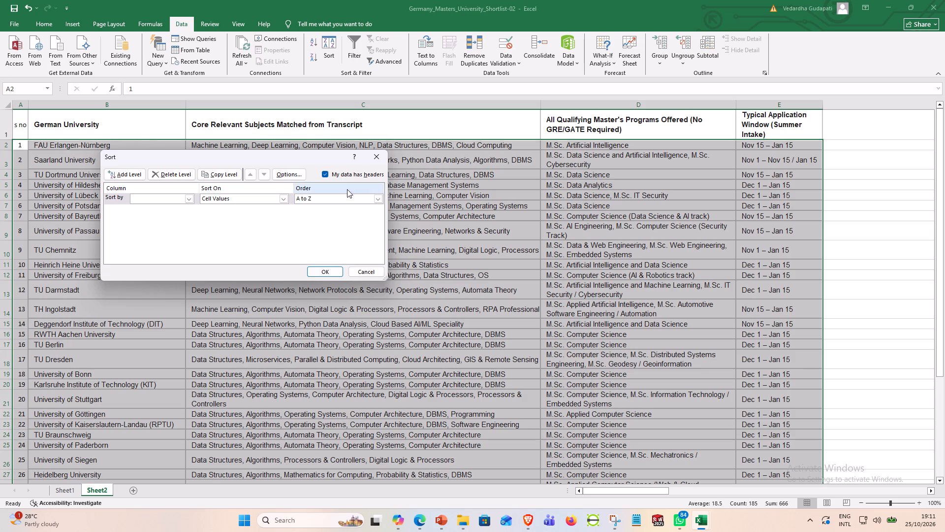
left_click(188, 200)
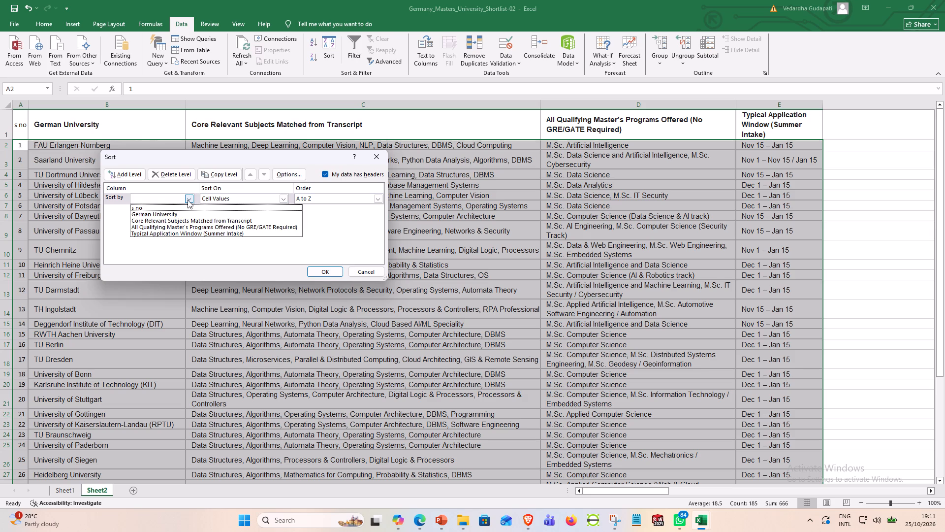
left_click(206, 229)
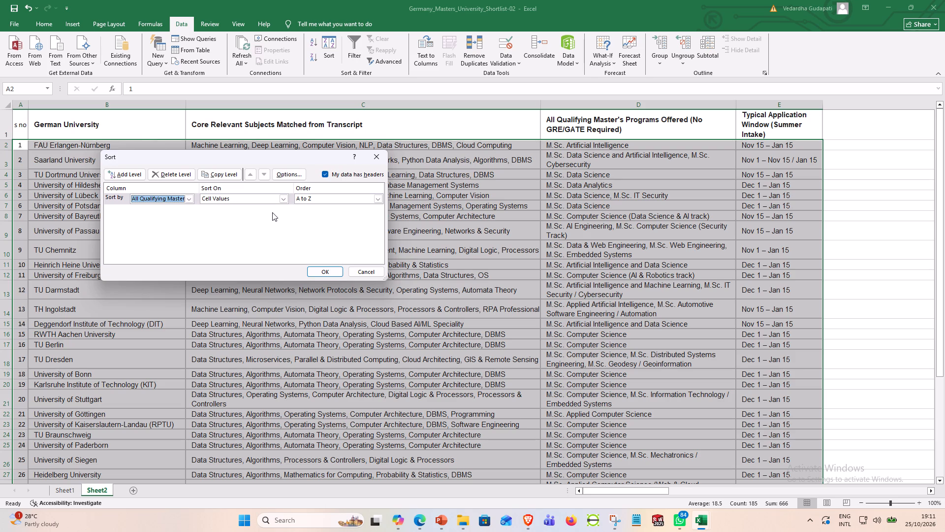
left_click(281, 199)
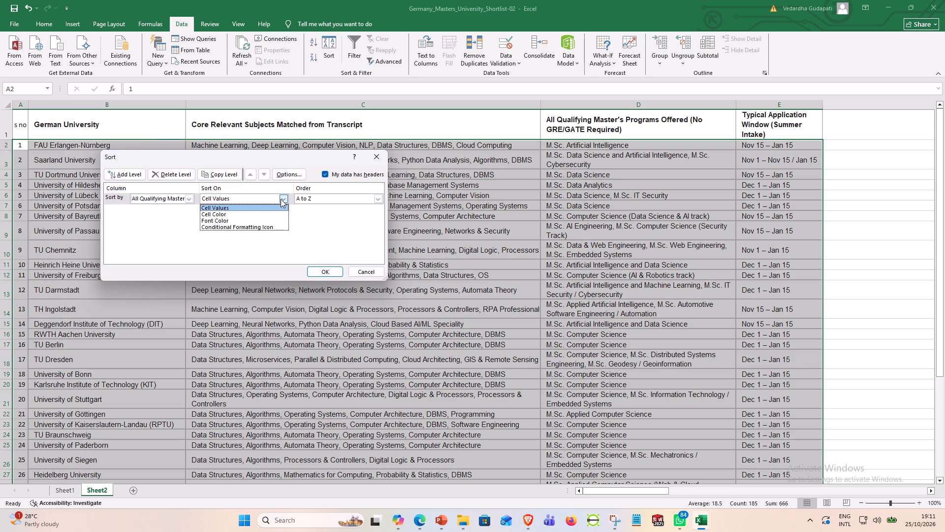
left_click(281, 199)
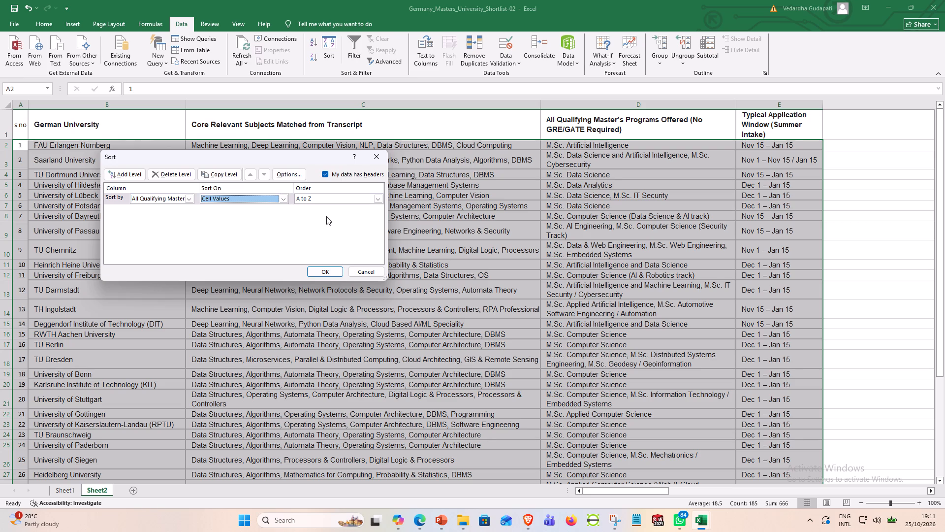
left_click(128, 173)
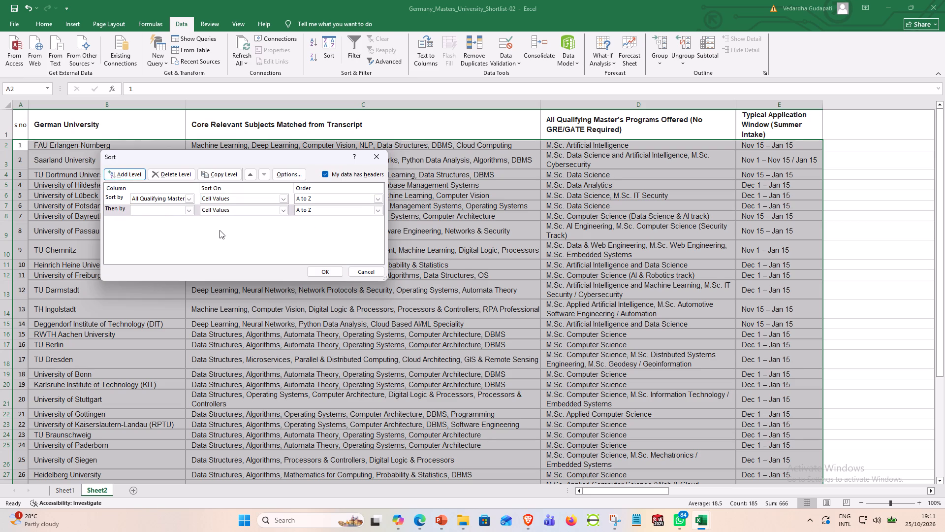
left_click(190, 212)
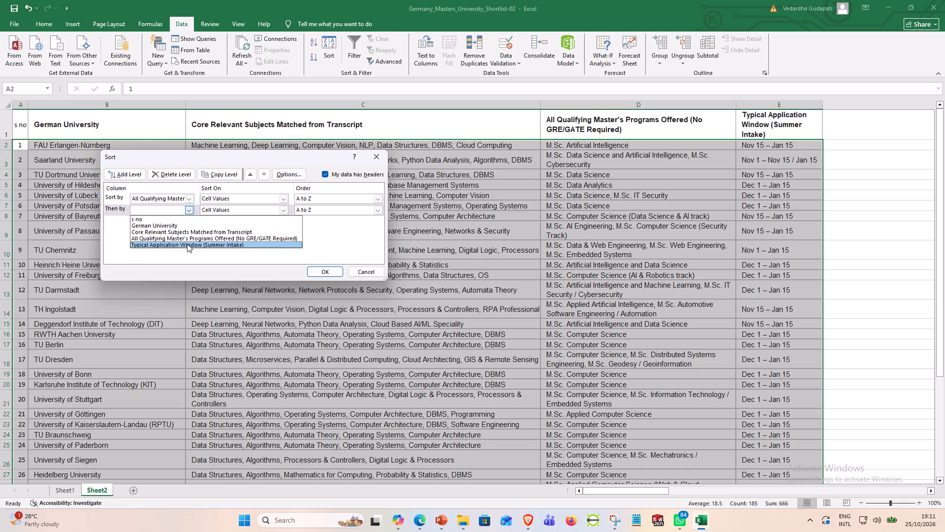
left_click(187, 244)
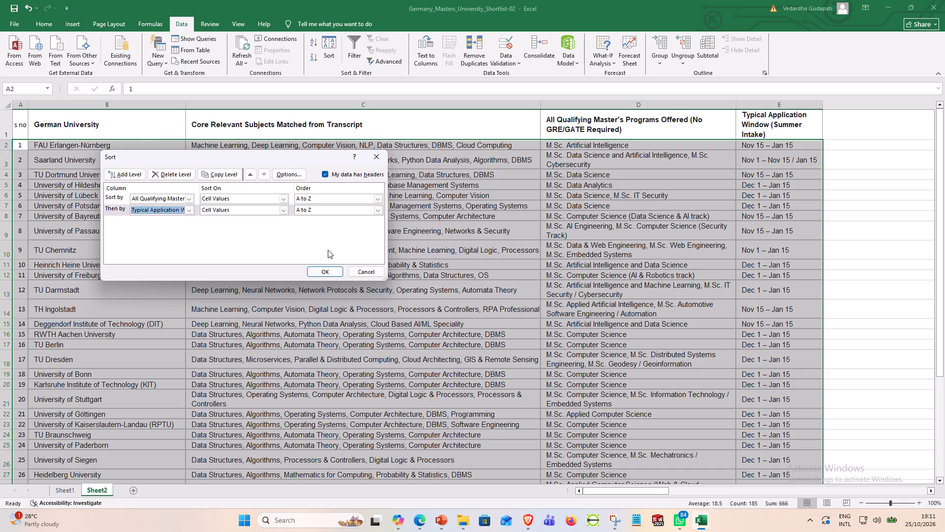
left_click(327, 271)
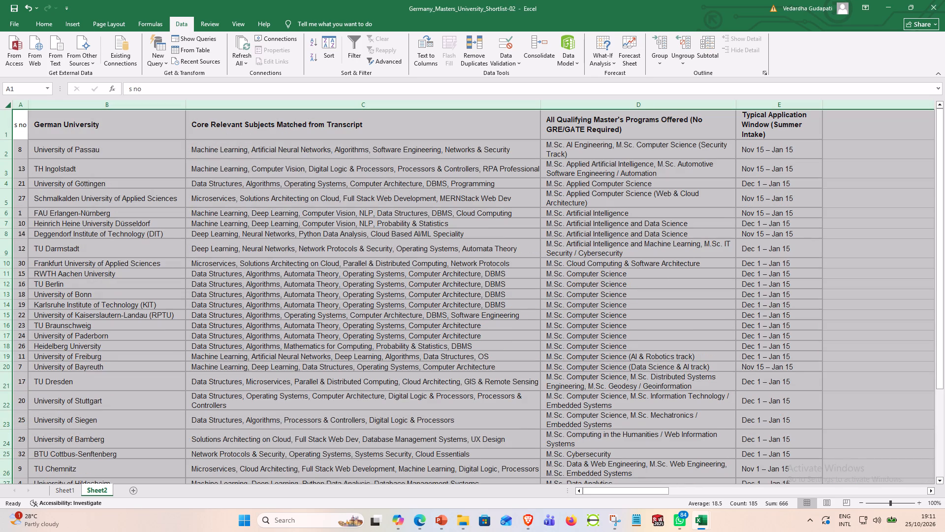
Examine the sorted table from top to bottom, checking how the programs and application windows are ordered.
scroll(534, 312, "up", 3)
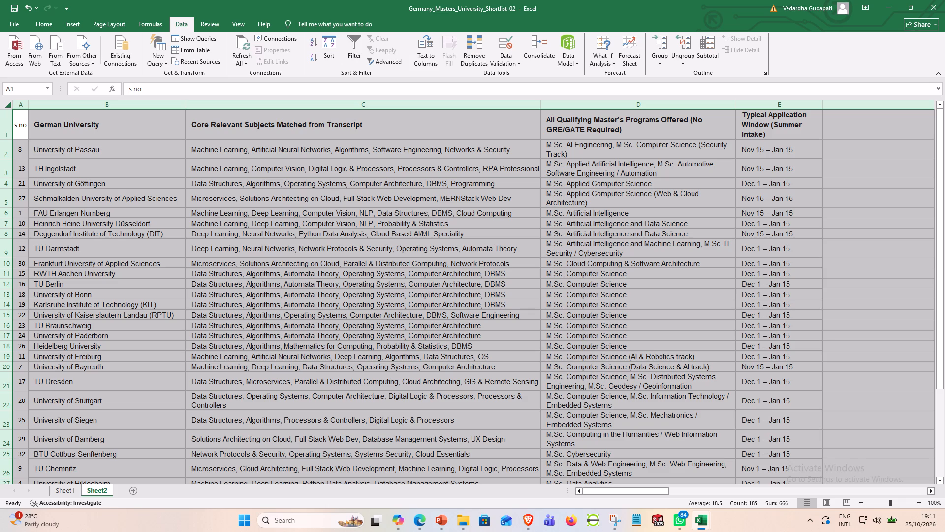
left_click(536, 291)
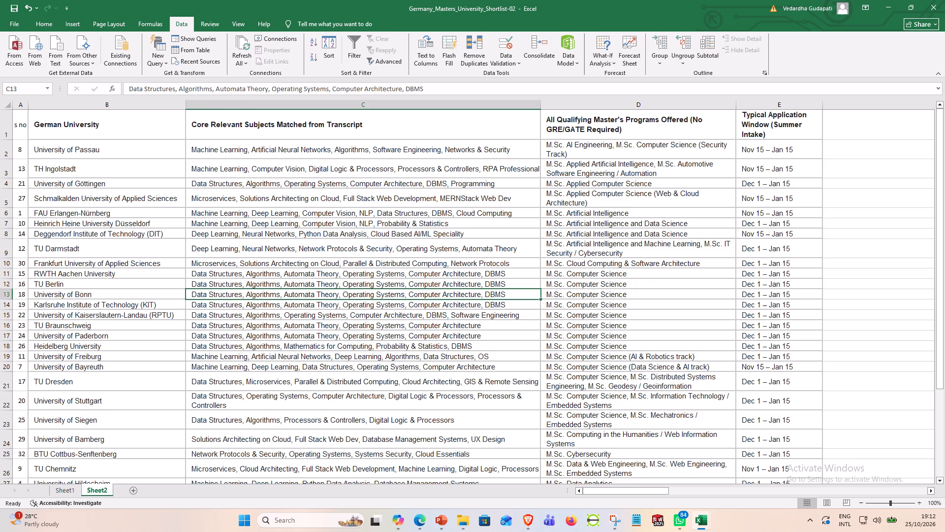
scroll(549, 298, "down", 4)
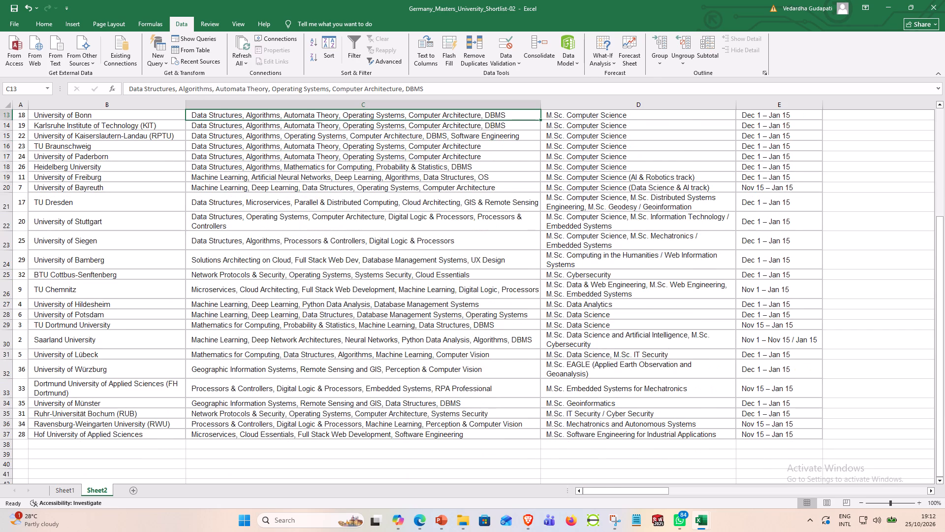
scroll(549, 298, "up", 7)
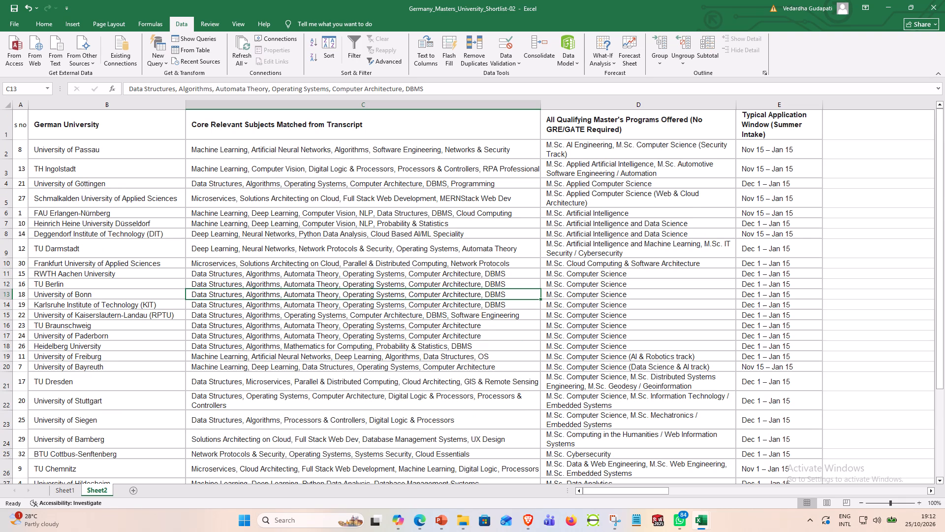
scroll(549, 298, "down", 1)
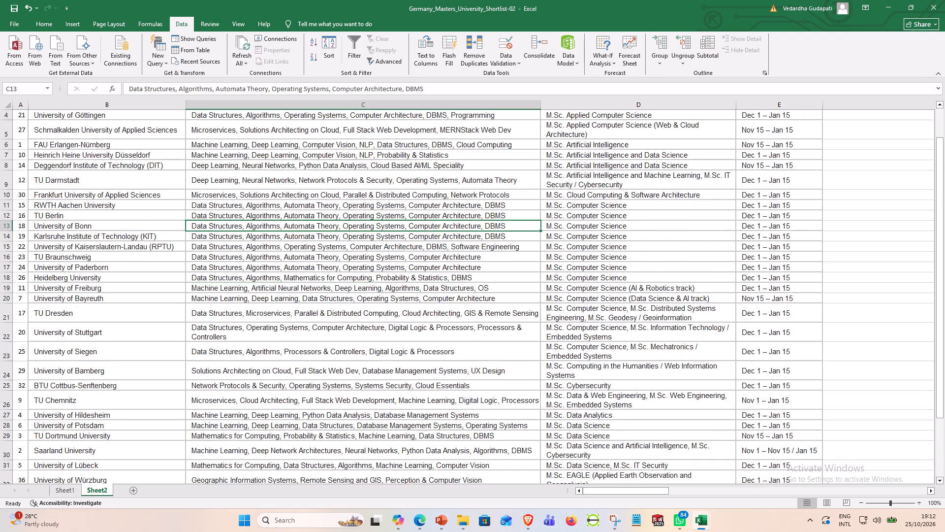
scroll(549, 306, "down", 2)
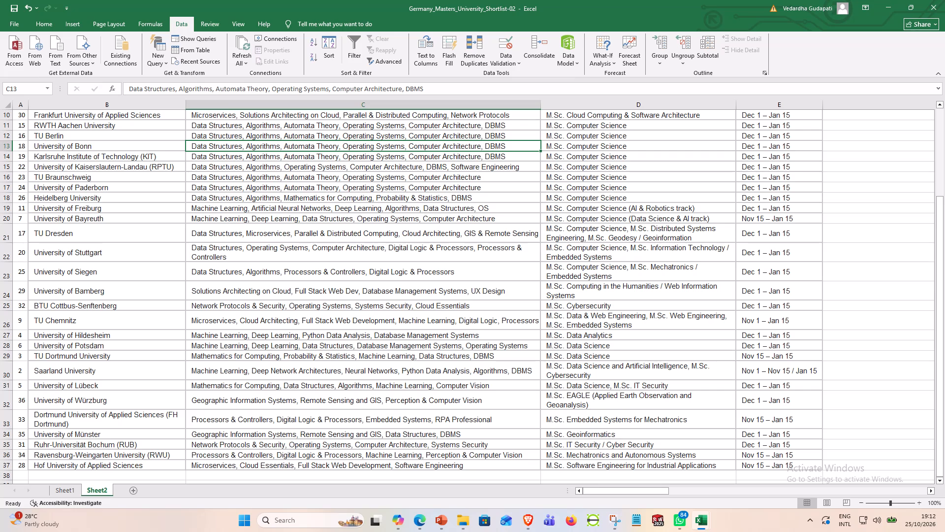
scroll(519, 283, "up", 9)
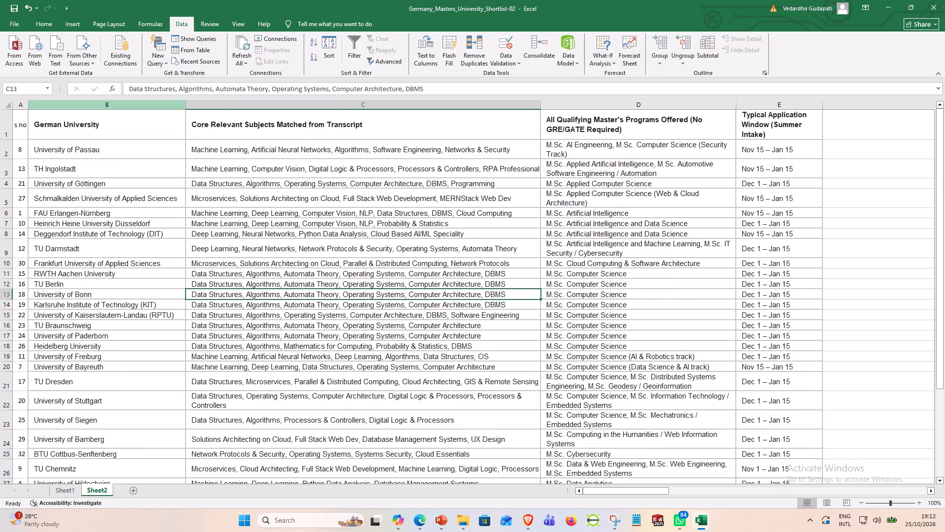
Delete the table's second sort level and try to sort by Typical Application Window (Summer Intake) alone.
left_click(5, 107)
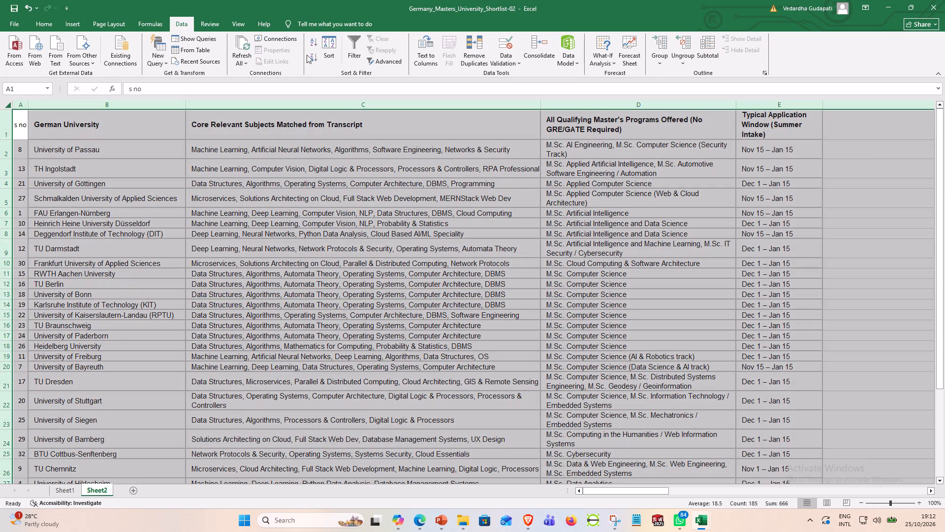
left_click(332, 44)
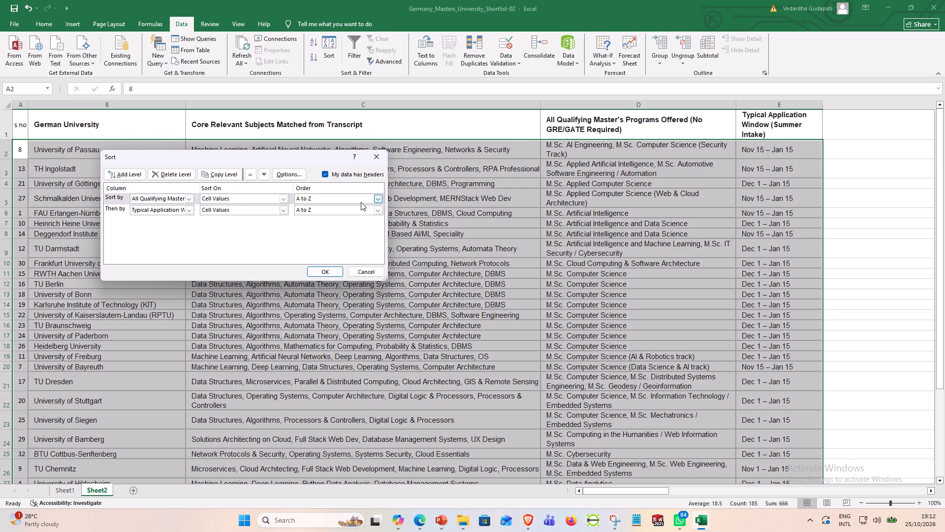
left_click(117, 210)
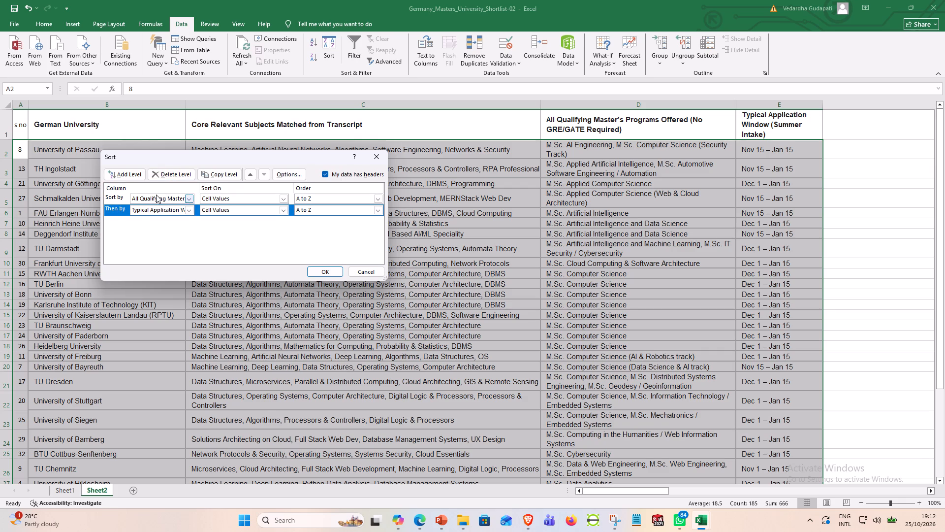
left_click(170, 178)
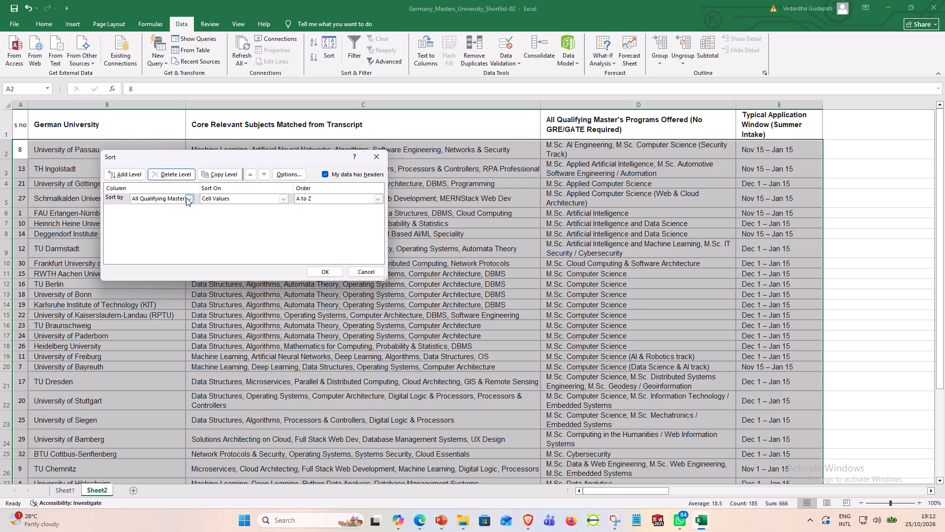
left_click(187, 198)
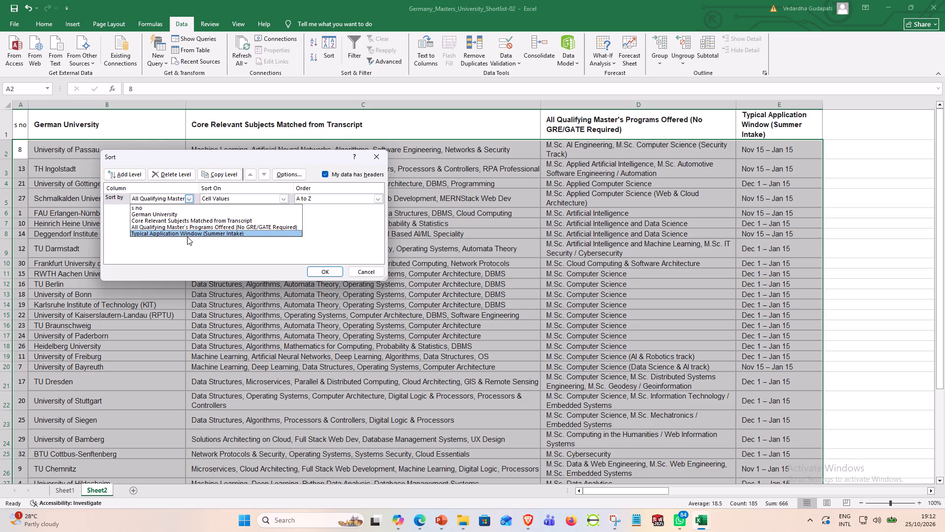
left_click(187, 236)
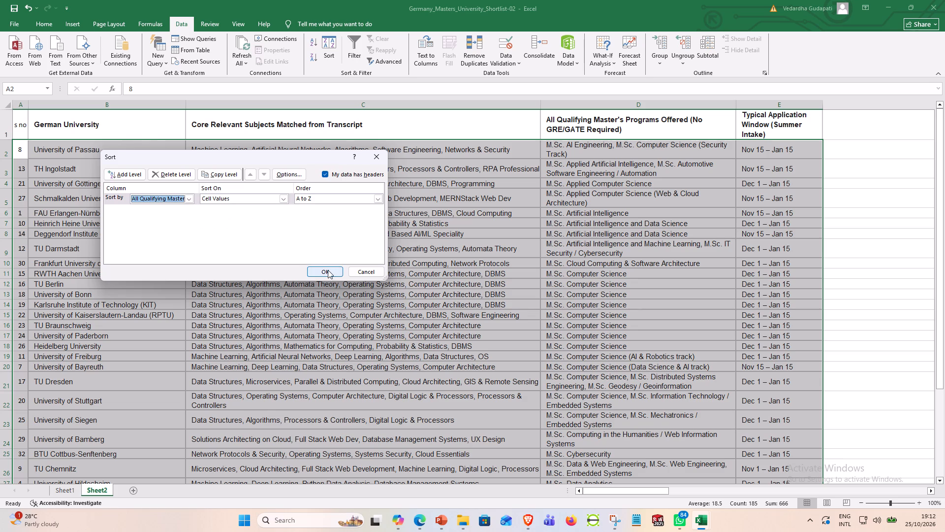
left_click(328, 270)
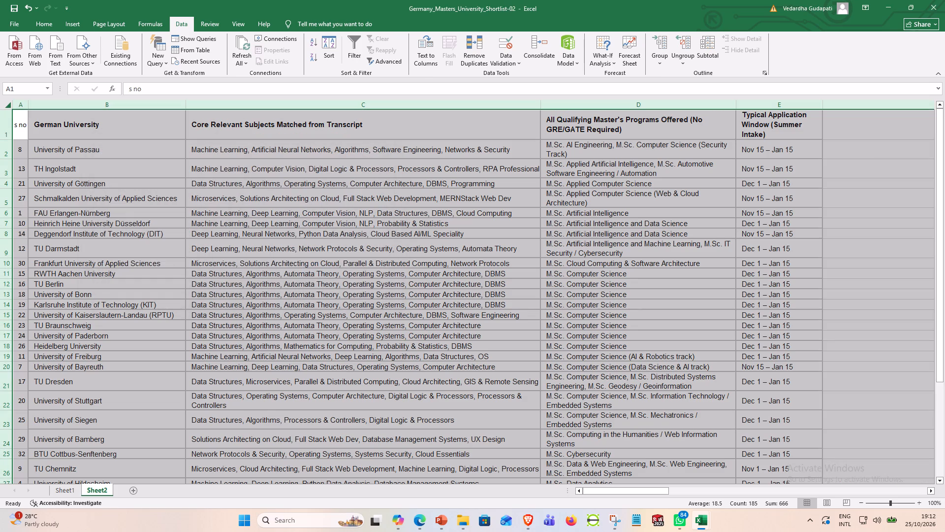
left_click(341, 283)
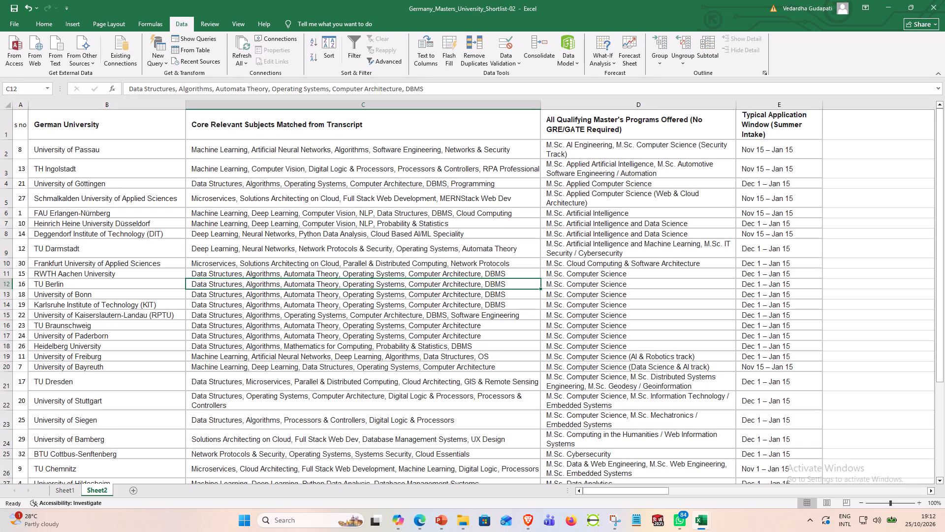
Sort the whole table only by Typical Application Window (Summer Intake), on cell values from A to Z, and check the row order.
left_click(5, 105)
left_click(330, 40)
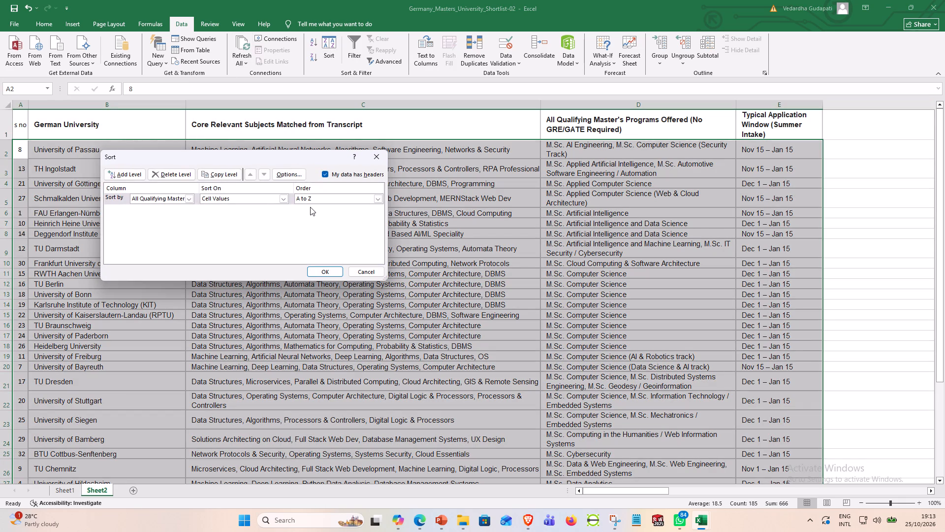
left_click(189, 199)
left_click(176, 234)
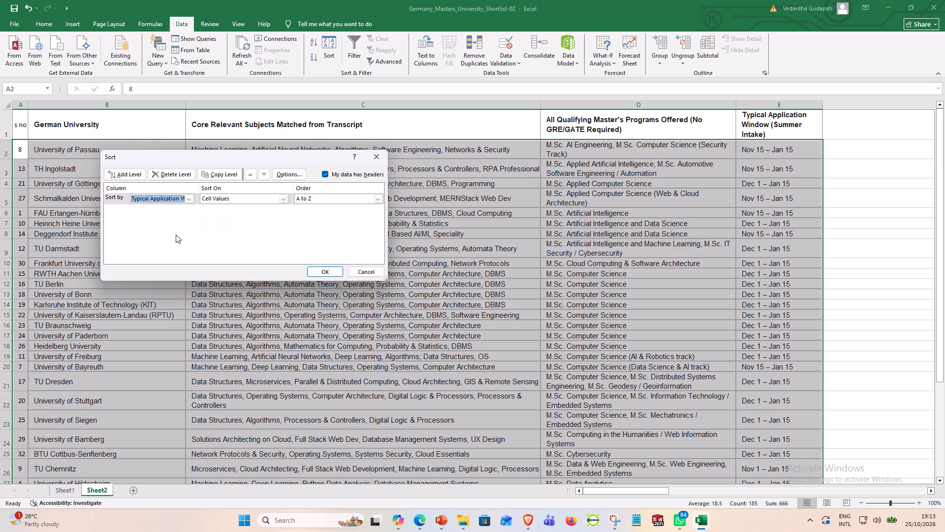
double_click(323, 270)
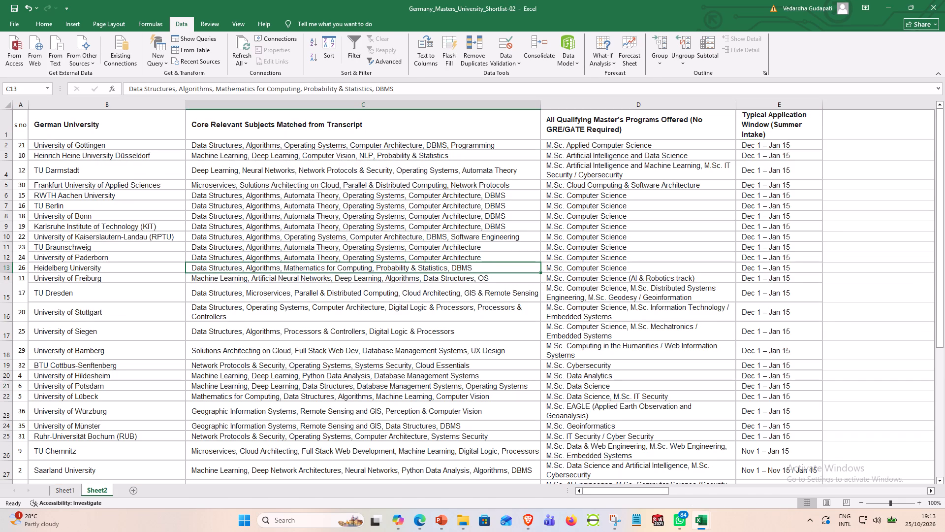
scroll(459, 271, "down", 4)
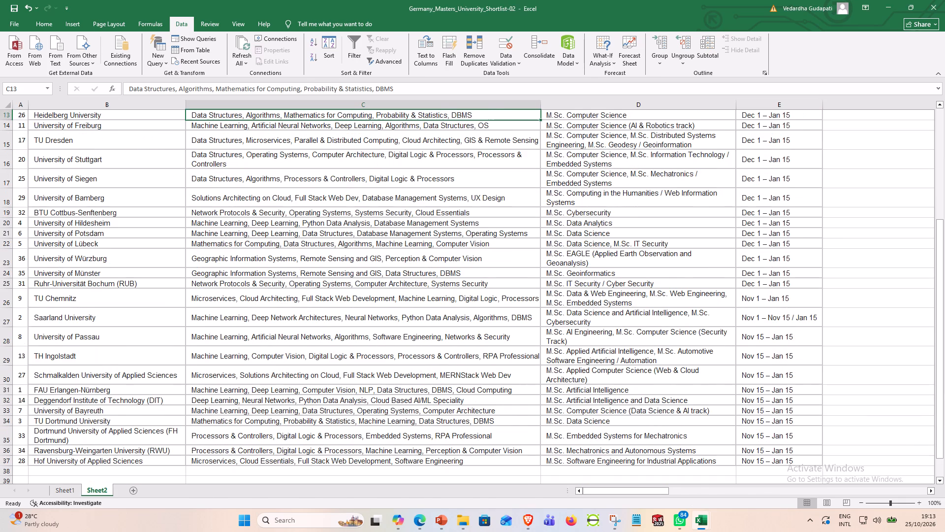
scroll(459, 271, "up", 3)
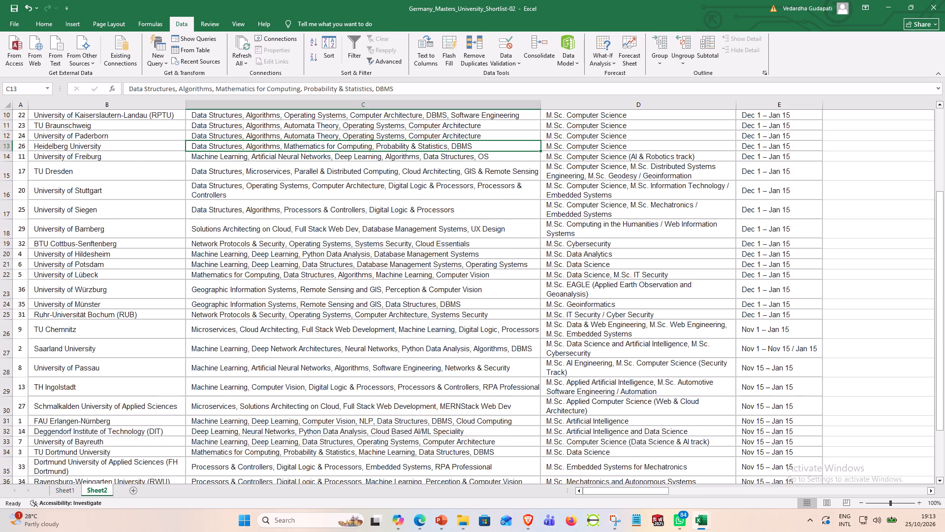
scroll(459, 271, "up", 3)
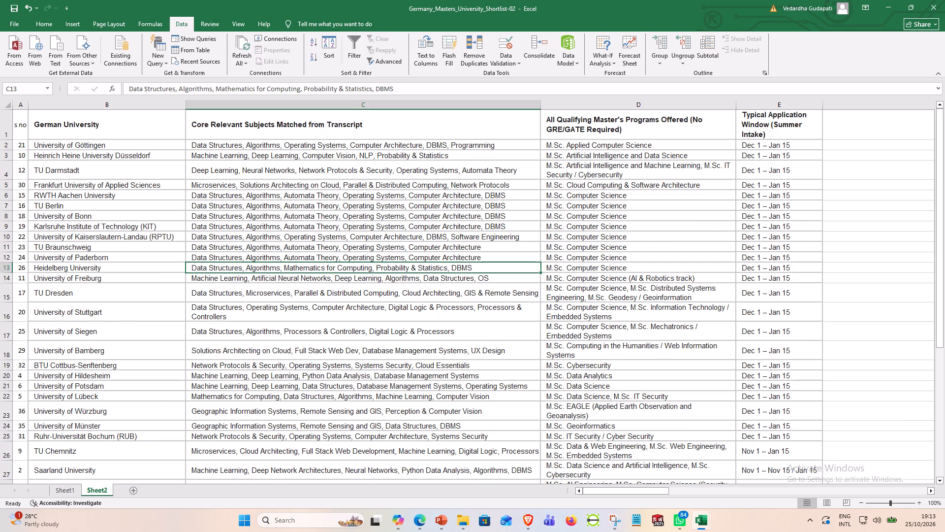
Reopen the sort settings for the whole table and choose Typical Application Window (Summer Intake) as the sort column.
left_click(6, 106)
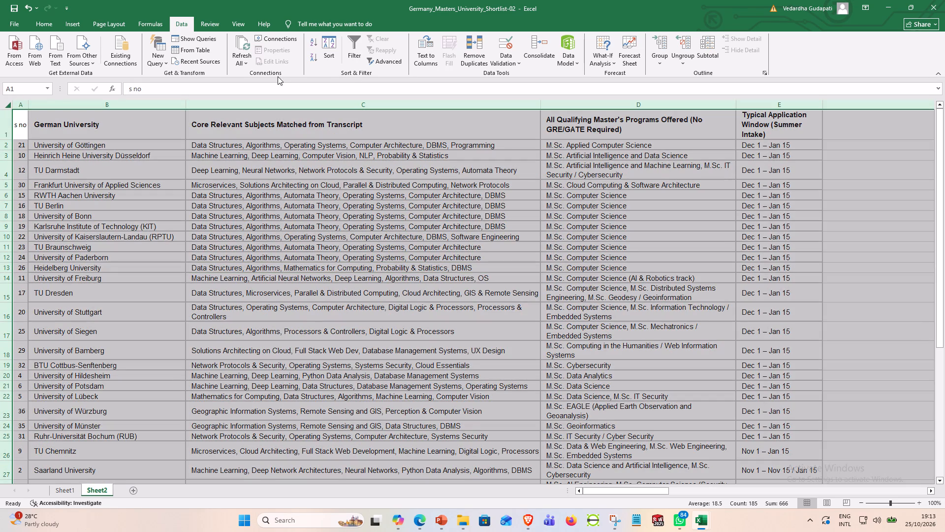
left_click(325, 41)
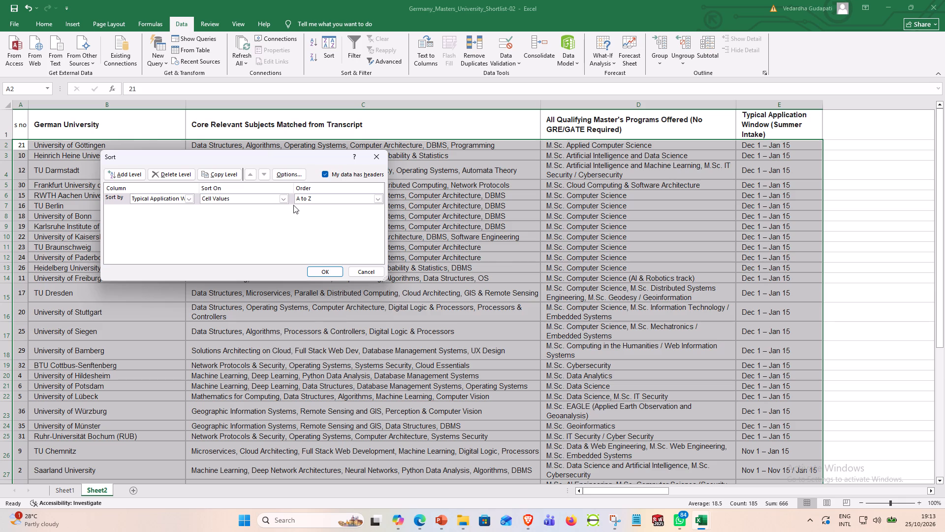
left_click(189, 199)
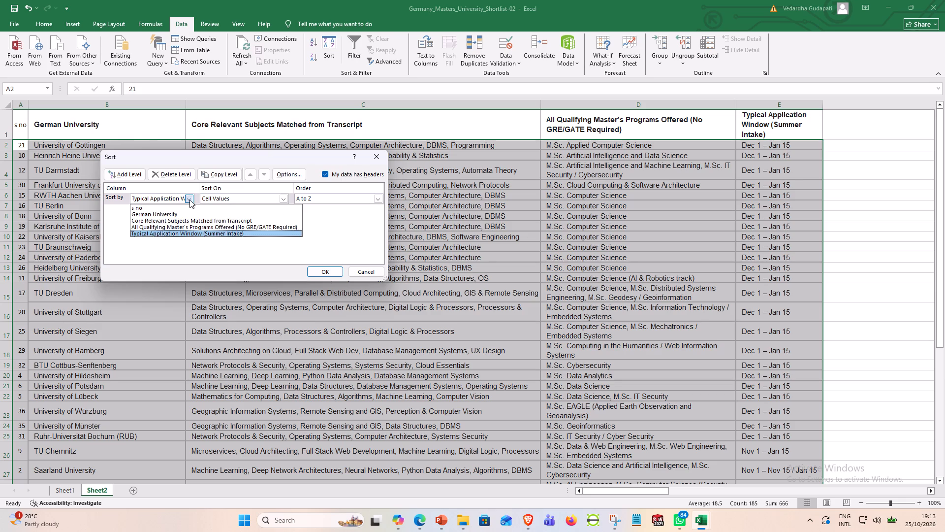
left_click(186, 232)
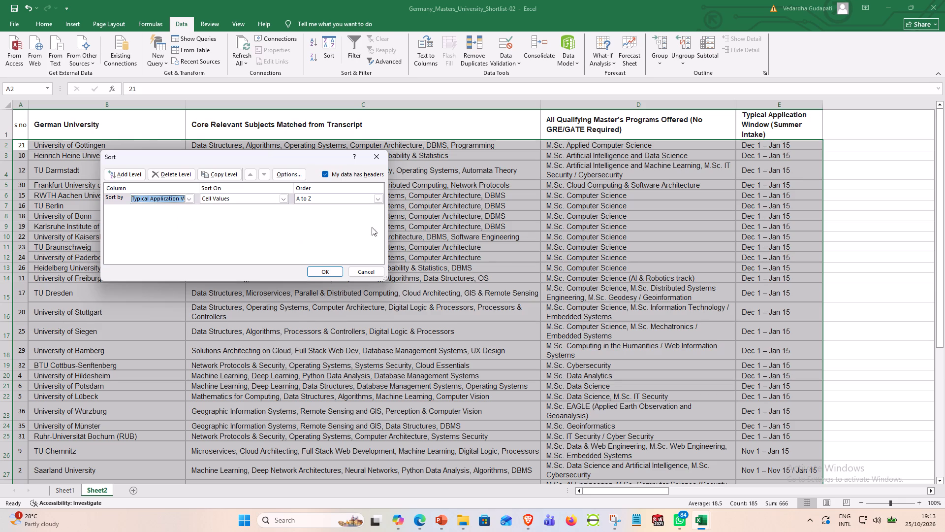
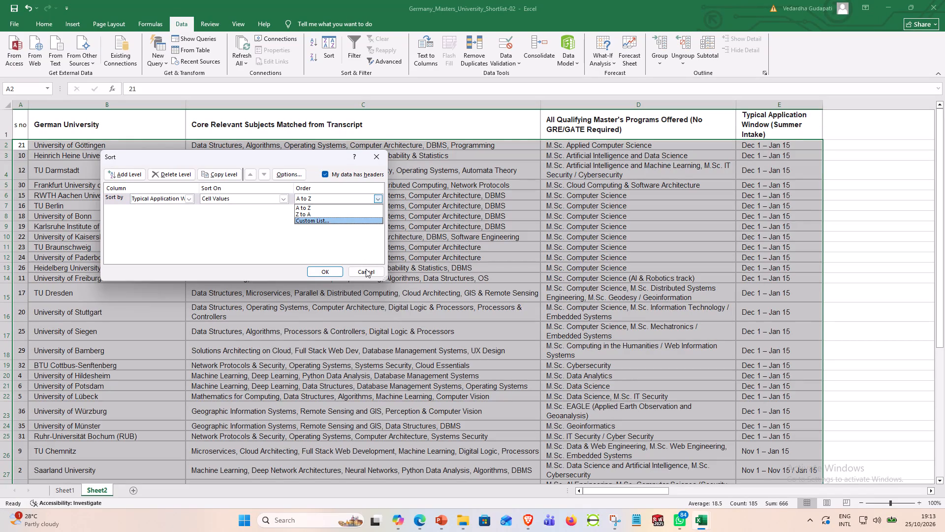
Sort the table by Typical Application Window (Summer Intake) using the custom order list Jan, Feb, Mar, Apr through Dec.
left_click(306, 221)
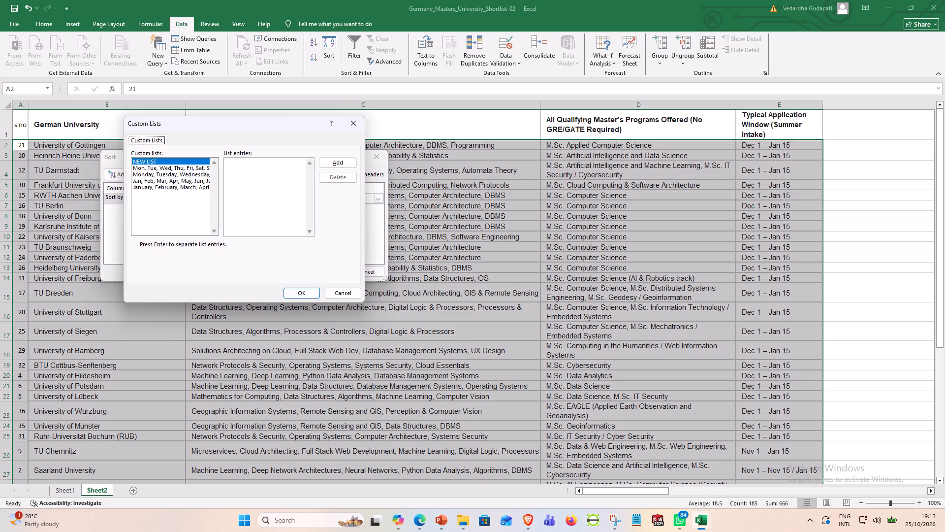
left_click(169, 181)
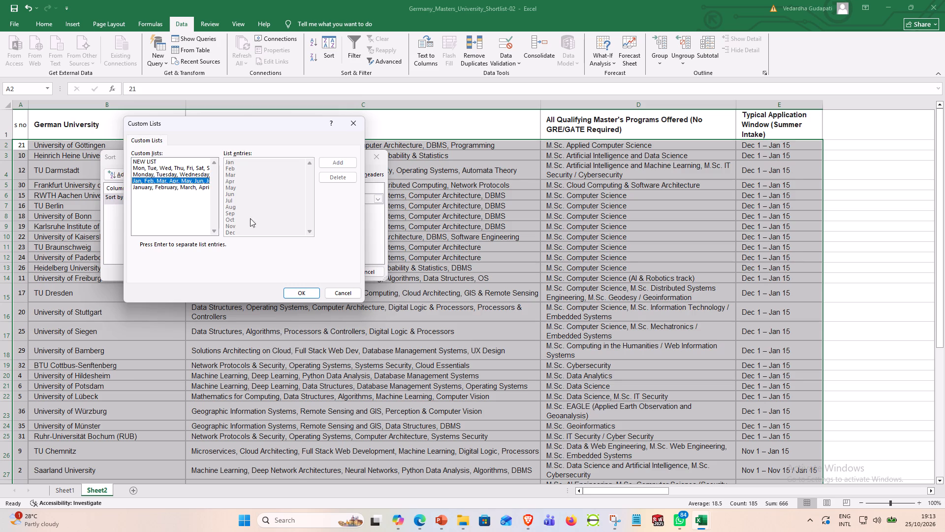
left_click(305, 292)
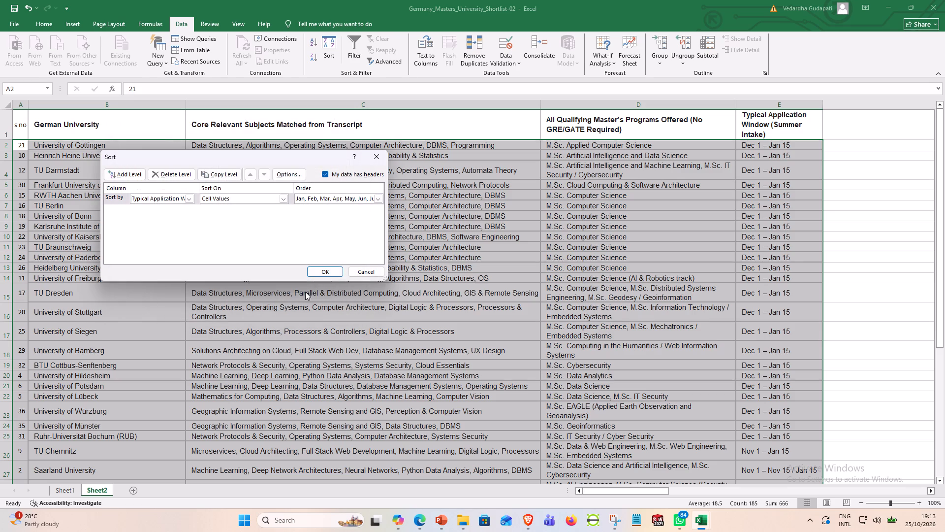
left_click(328, 269)
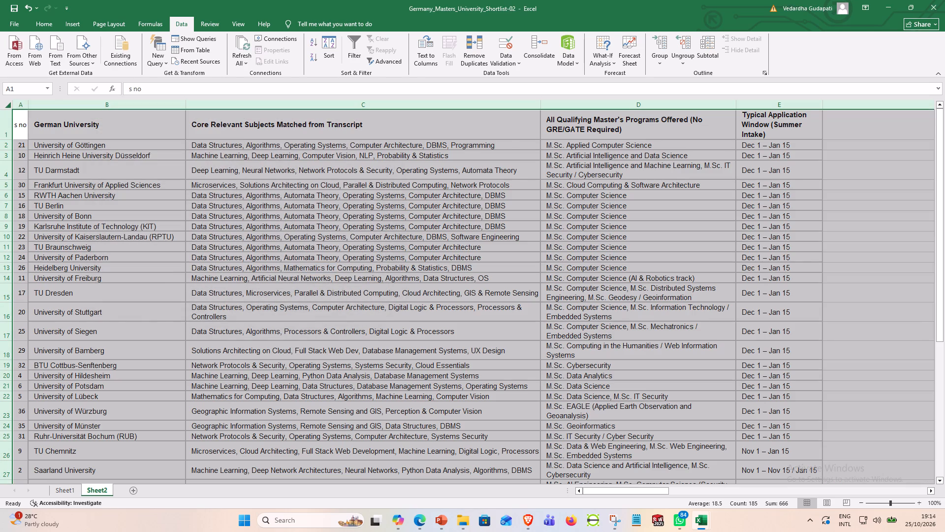
Examine the re-sorted table from top to bottom, checking the order of the application windows.
left_click(756, 305)
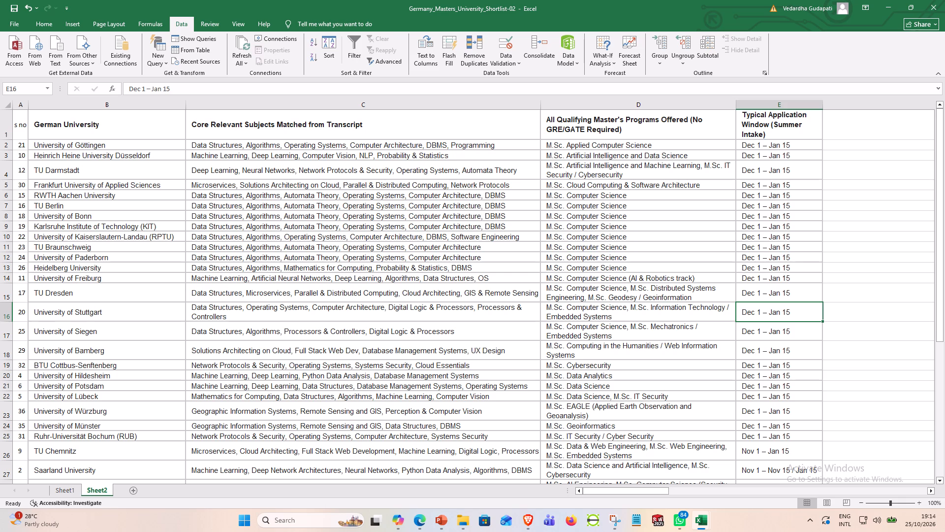
scroll(564, 278, "up", 5)
scroll(564, 278, "down", 4)
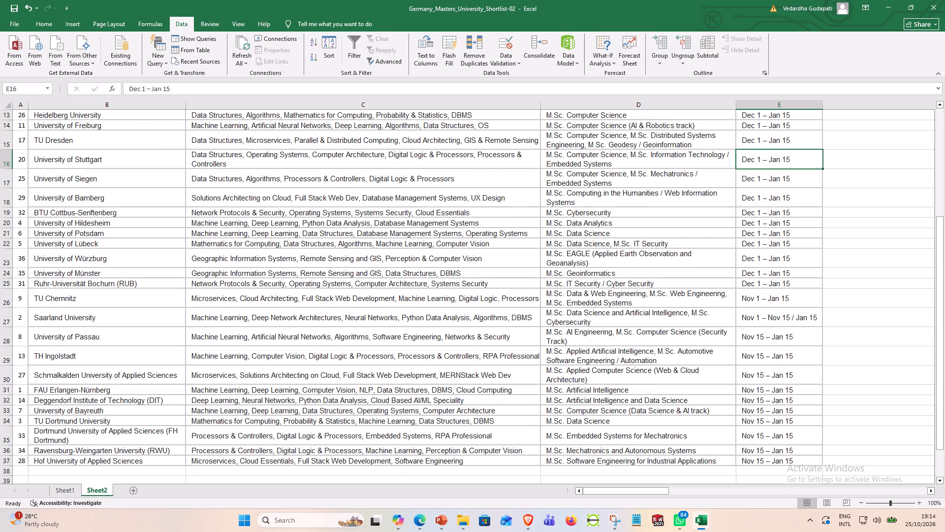
scroll(564, 278, "up", 6)
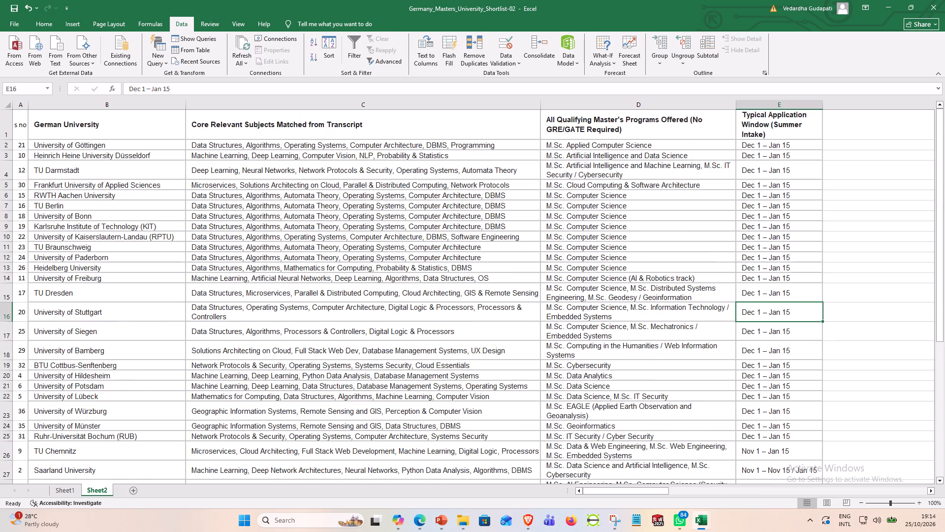
scroll(564, 278, "down", 3)
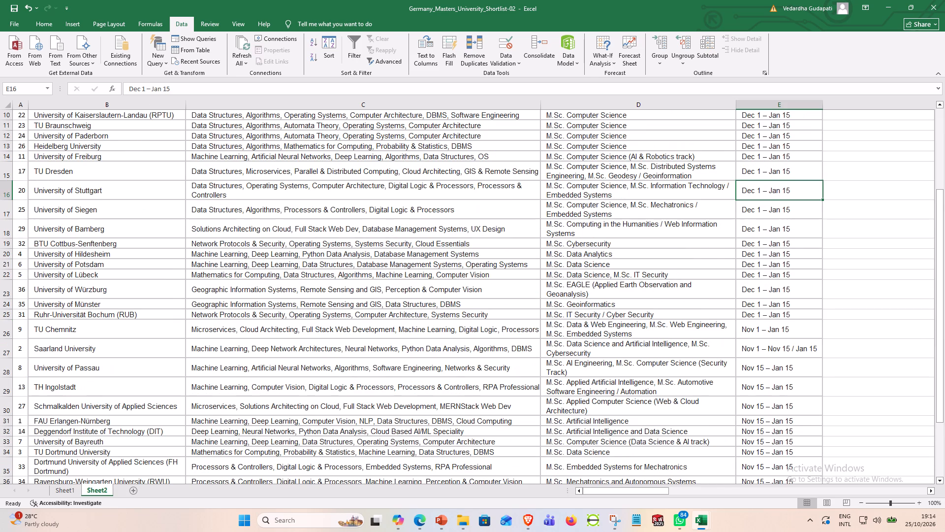
scroll(566, 267, "up", 7)
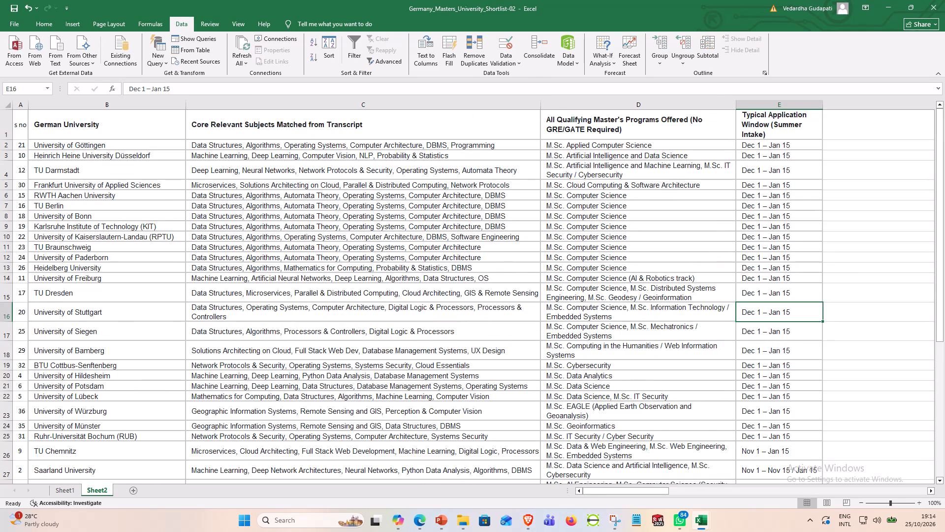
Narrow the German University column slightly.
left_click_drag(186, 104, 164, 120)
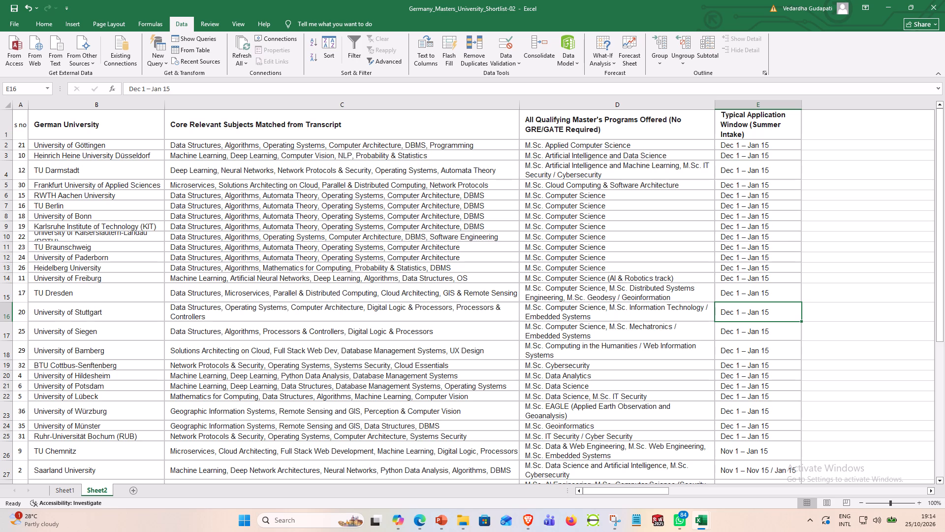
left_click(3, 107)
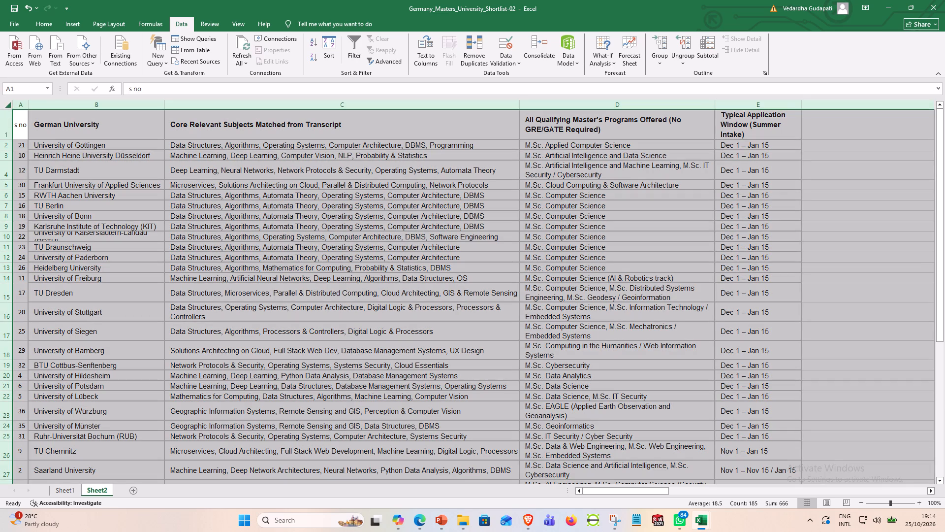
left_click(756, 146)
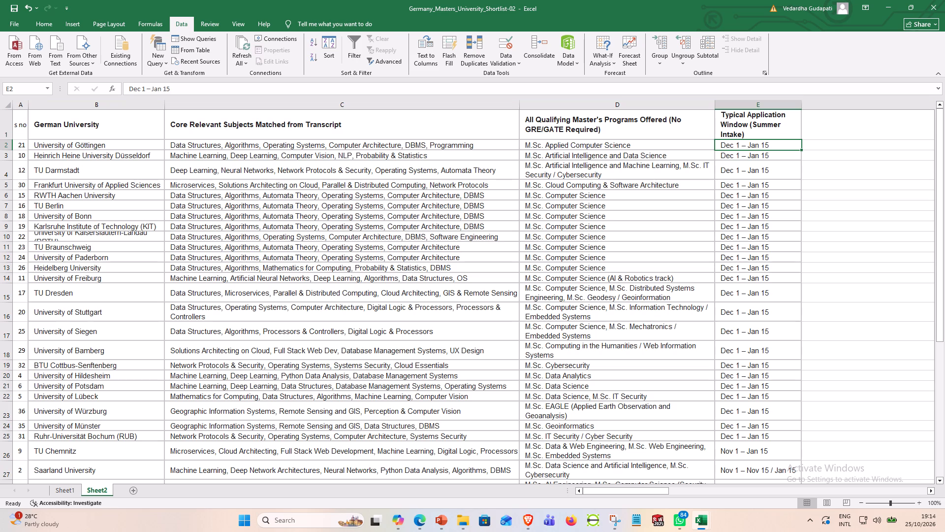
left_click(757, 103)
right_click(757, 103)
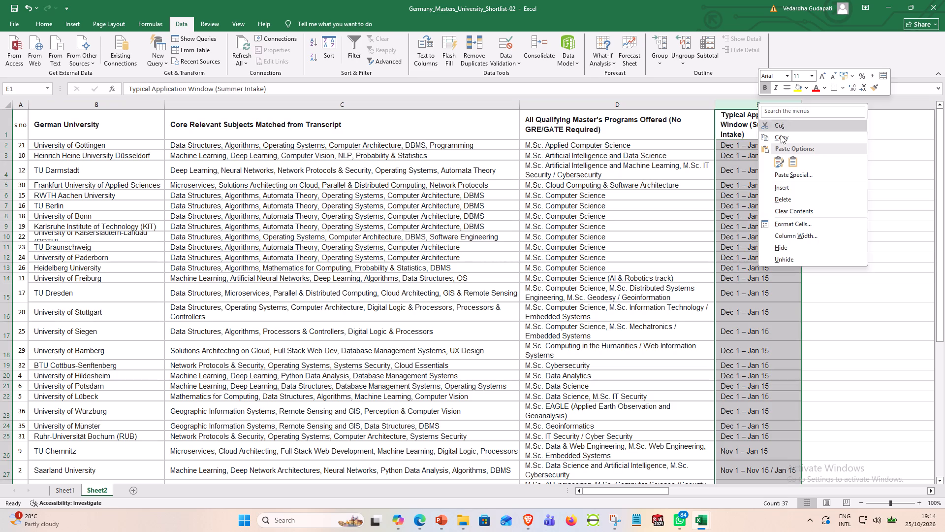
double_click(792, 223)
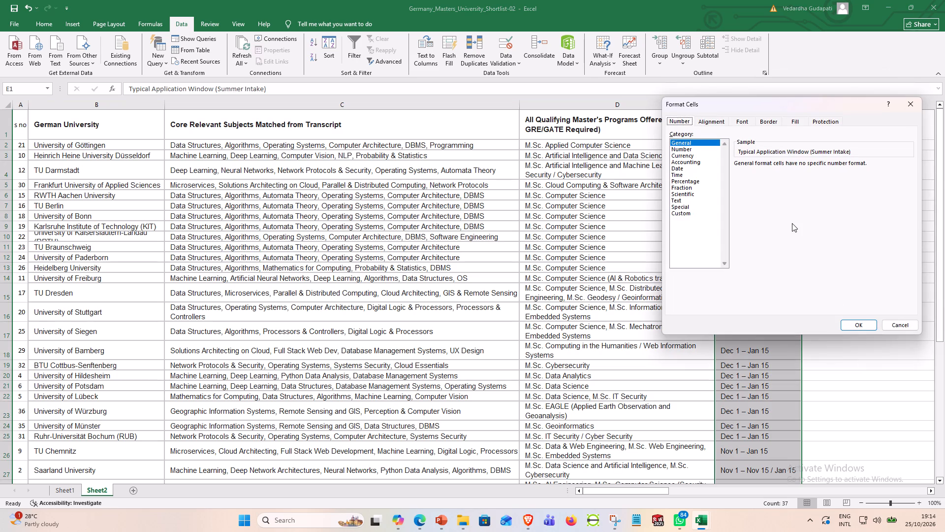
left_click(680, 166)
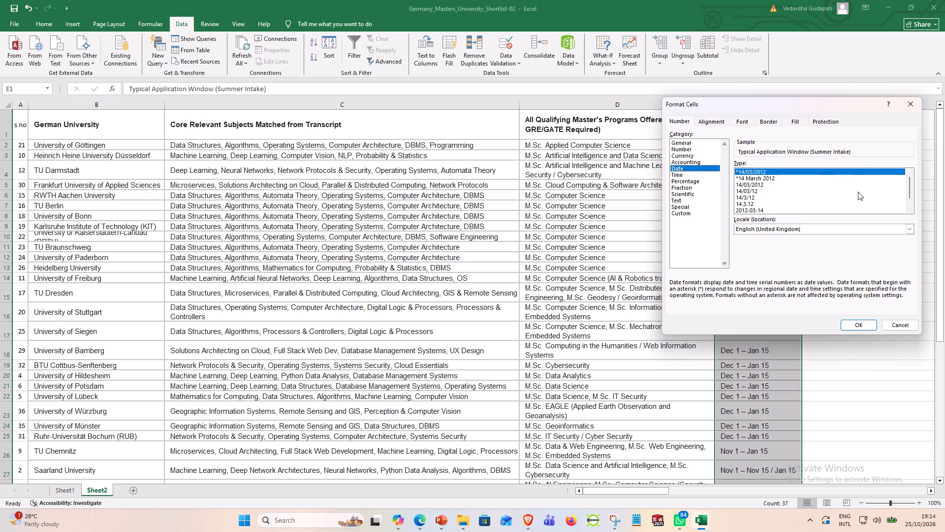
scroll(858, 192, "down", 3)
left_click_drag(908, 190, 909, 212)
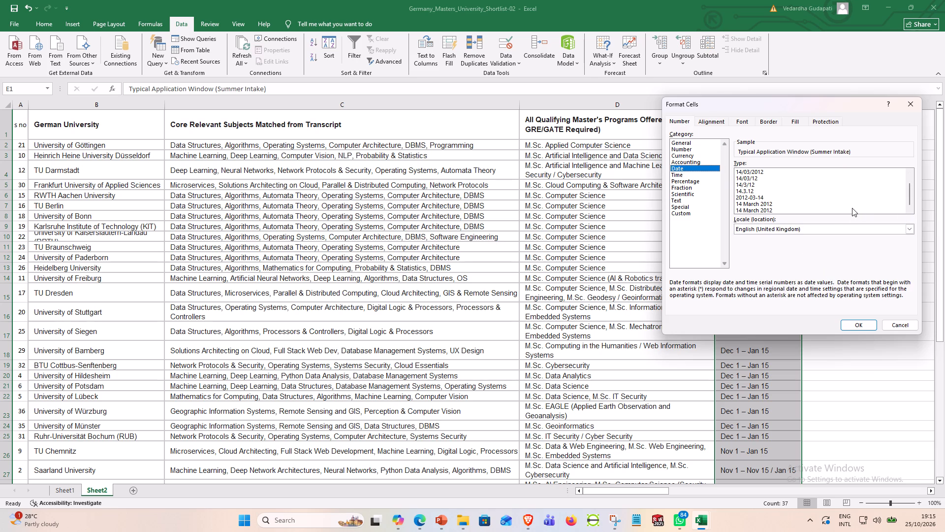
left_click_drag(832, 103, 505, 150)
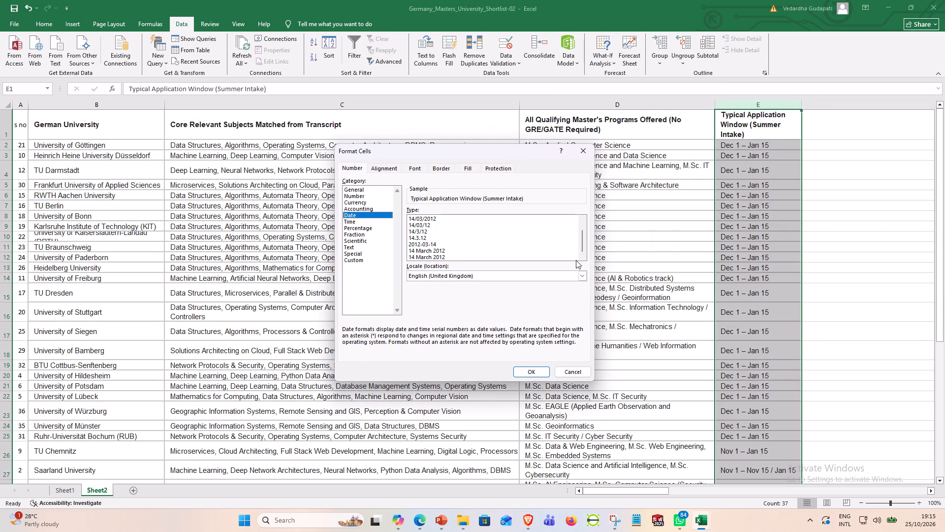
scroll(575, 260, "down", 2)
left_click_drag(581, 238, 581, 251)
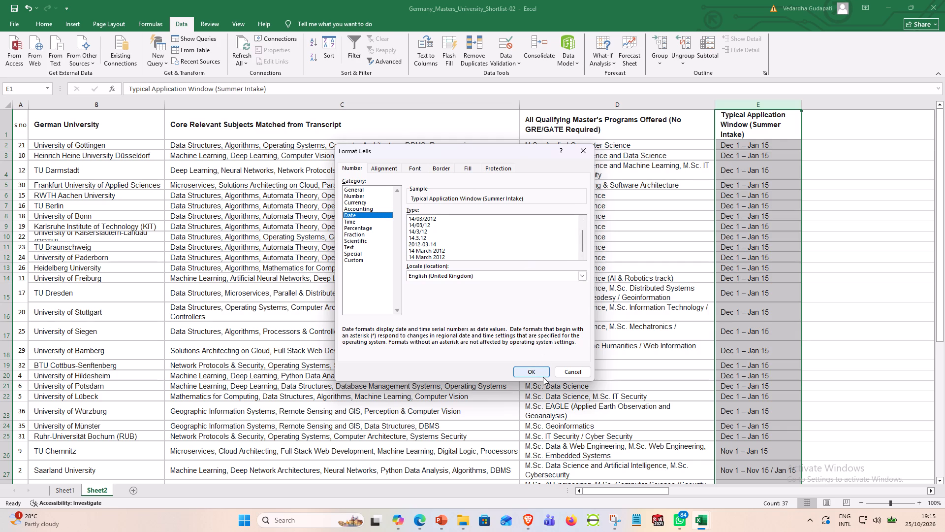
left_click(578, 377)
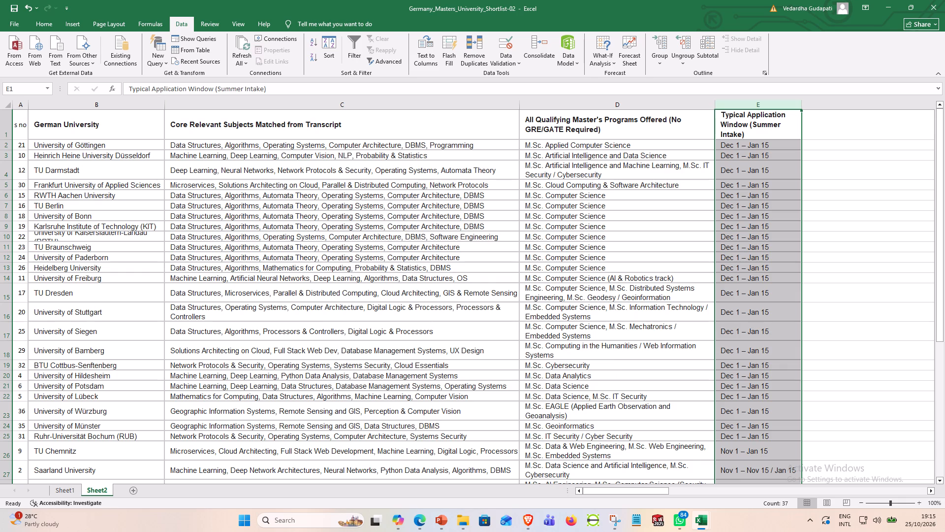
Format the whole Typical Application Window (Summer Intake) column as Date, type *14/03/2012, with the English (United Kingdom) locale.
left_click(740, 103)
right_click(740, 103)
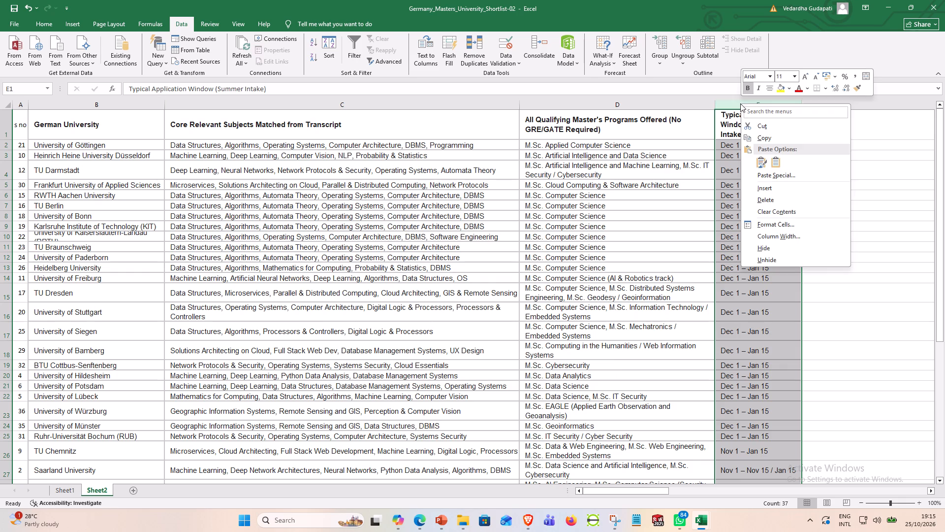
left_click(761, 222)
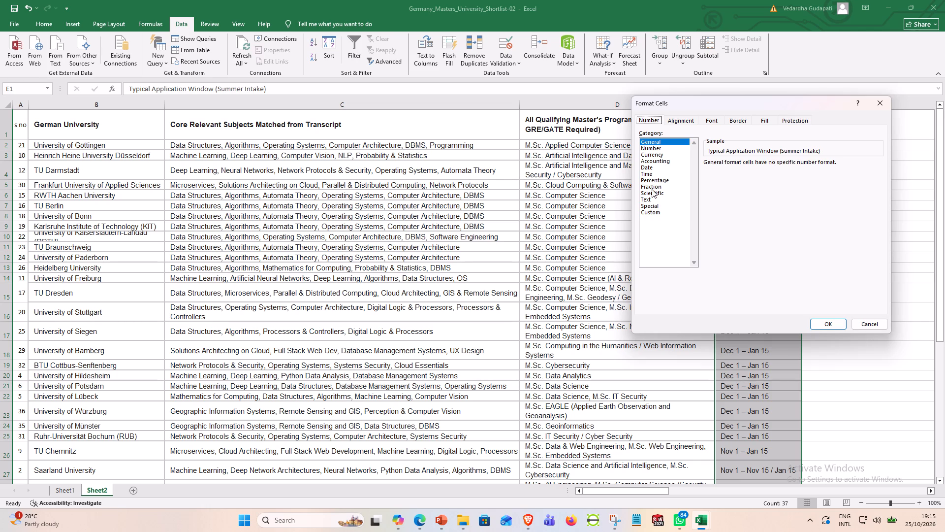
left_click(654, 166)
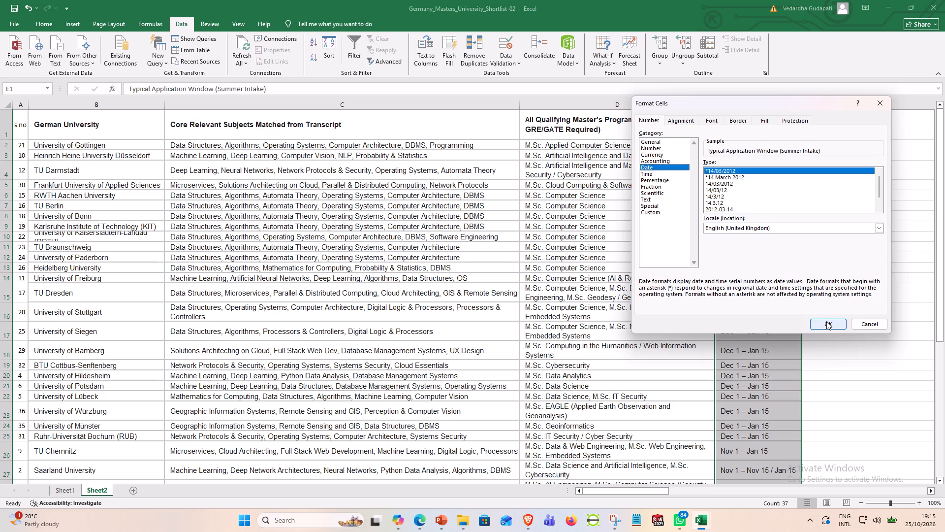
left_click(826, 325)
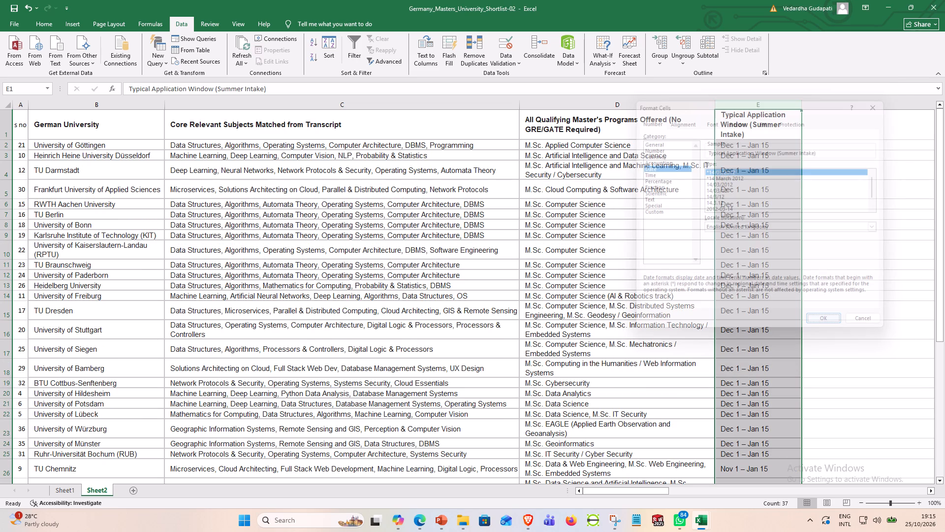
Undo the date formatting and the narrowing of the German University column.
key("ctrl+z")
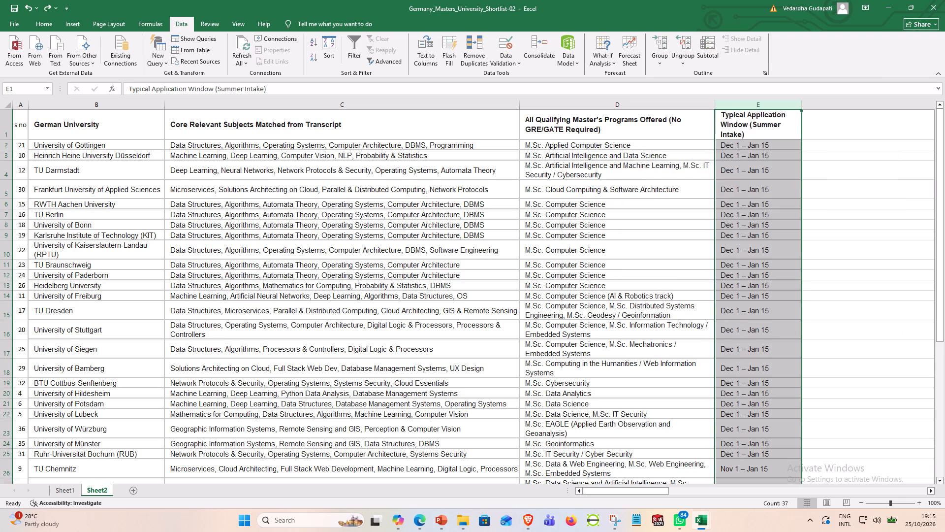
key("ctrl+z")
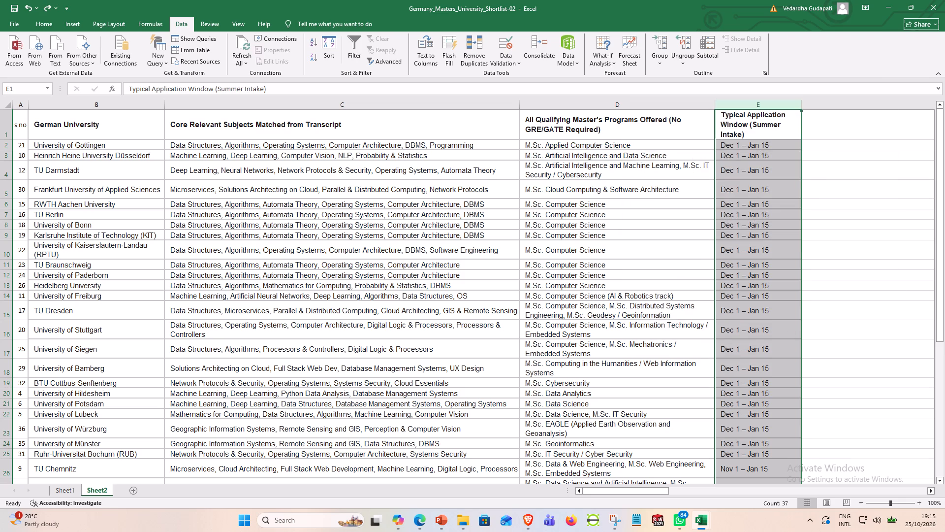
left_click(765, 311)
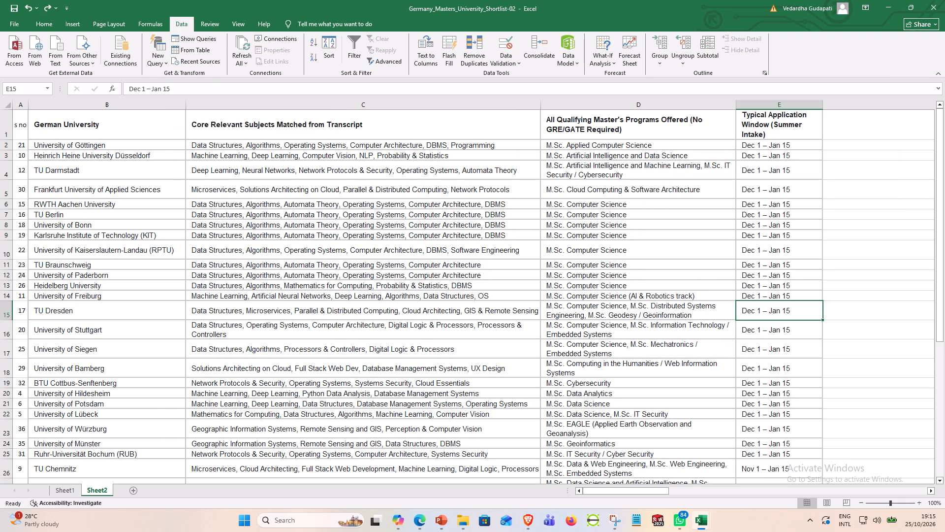
Insert a blank column before the existing serial number column and enter s no as its header.
left_click(24, 106)
right_click(24, 106)
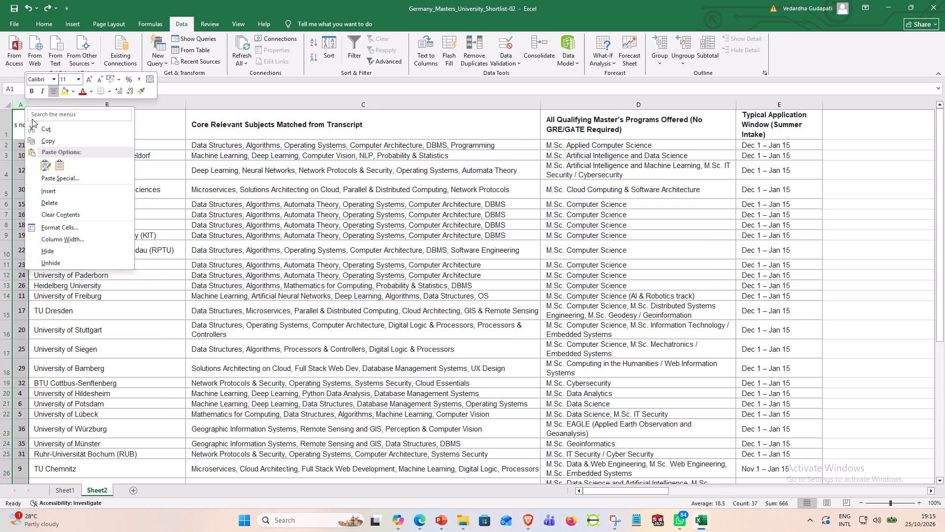
left_click(67, 189)
left_click(170, 126)
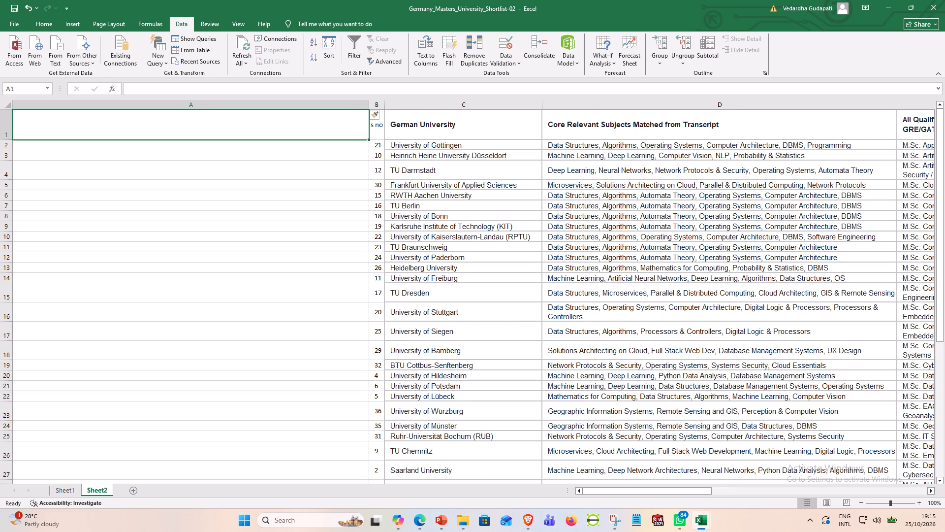
type("s no")
key("Return")
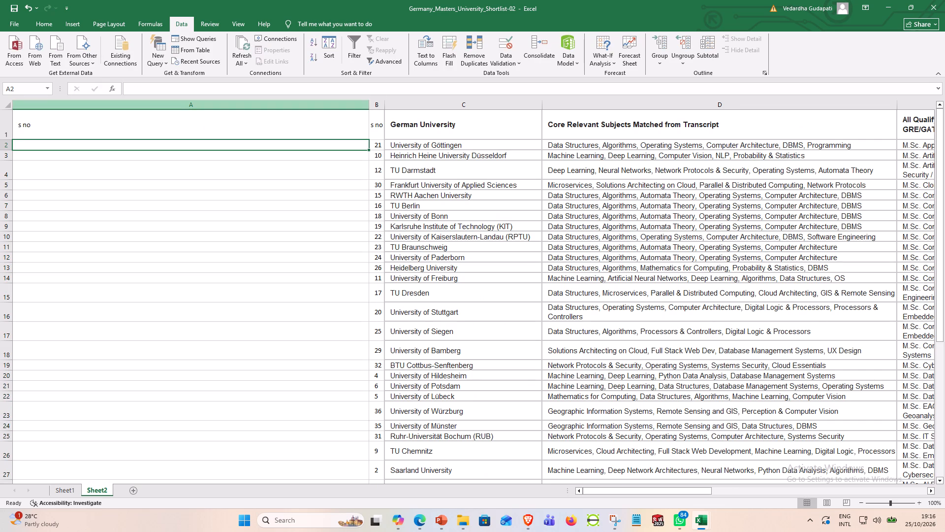
Narrow the newly inserted first column so that it only just fits its short header.
left_click_drag(371, 103, 54, 127)
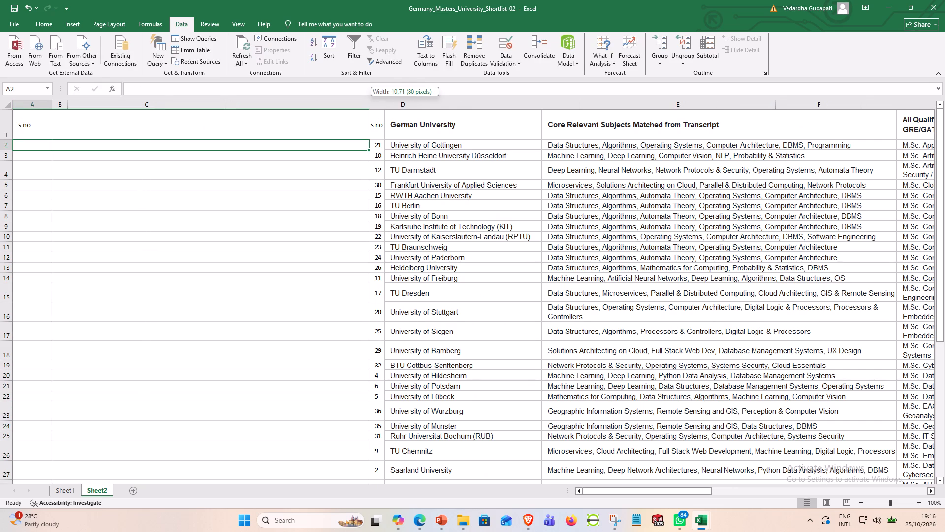
left_click_drag(54, 127, 48, 134)
Change the new first column's header to date s no and autofit the column's width.
left_click(28, 126)
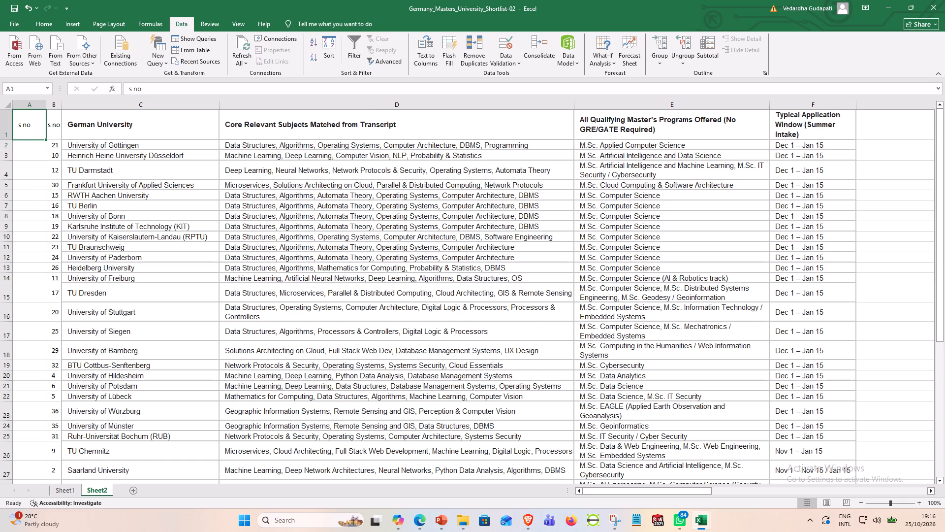
type("date")
key("space")
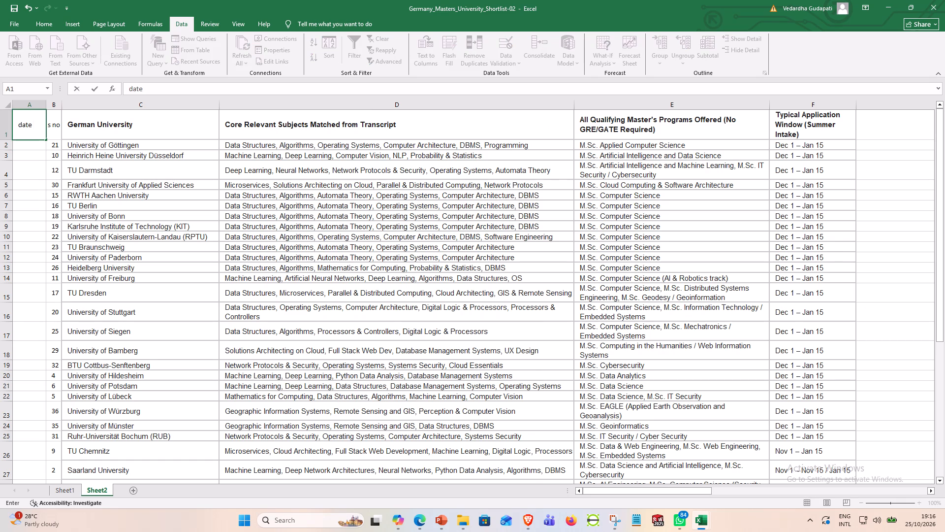
type("s")
key("space")
type("no")
left_click(26, 174)
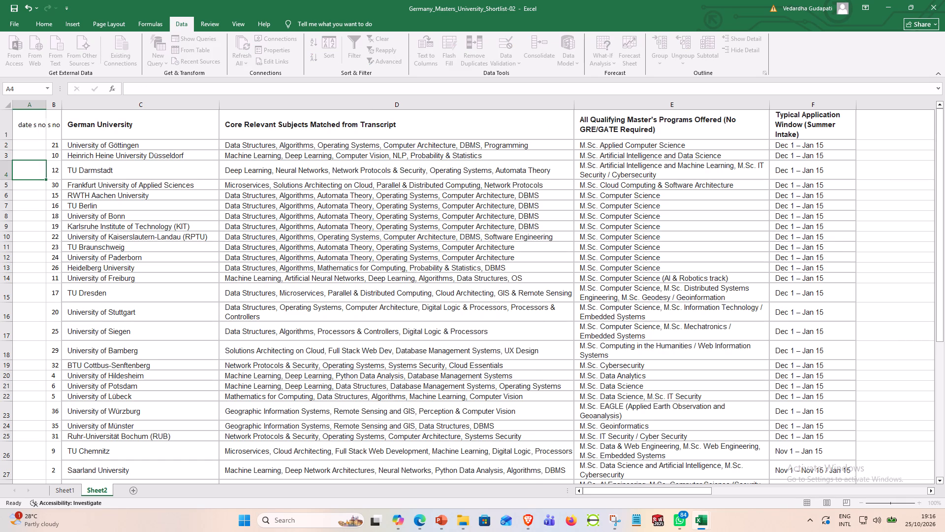
double_click(48, 104)
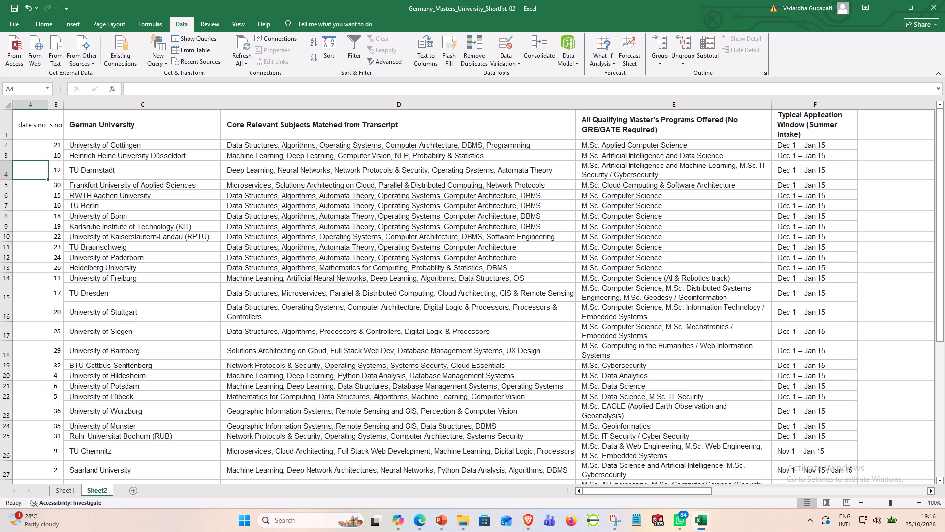
Enter 1, 2, 3 and 4 in the first date s no cells, autofill the series down the table, and save the workbook.
left_click(33, 144)
key("1")
key("Down")
key("2")
key("Down")
key("3")
key("Down")
key("4")
key("Down")
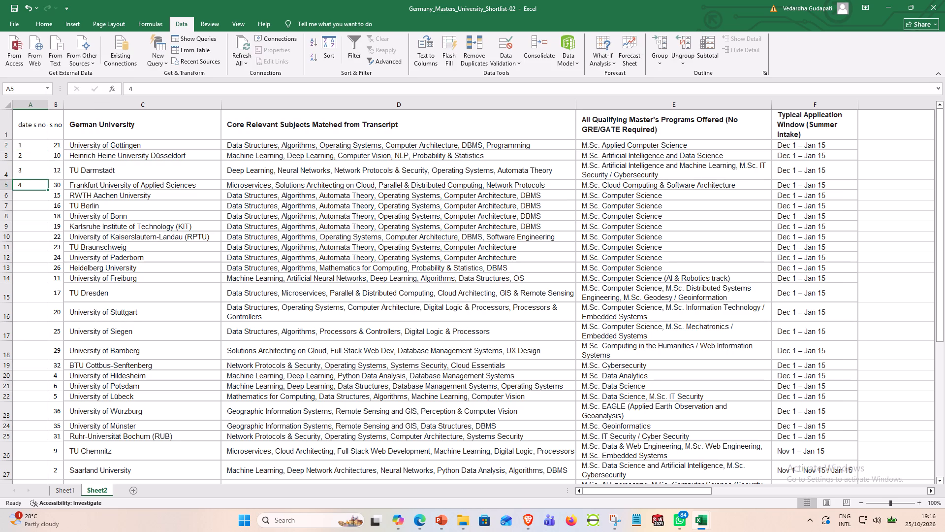
left_click_drag(33, 144, 32, 187)
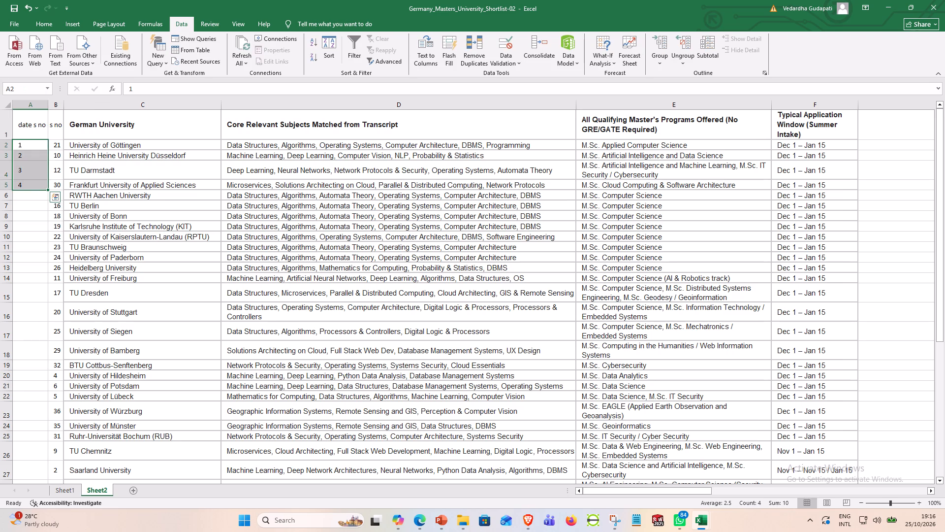
double_click(48, 190)
left_click(101, 197)
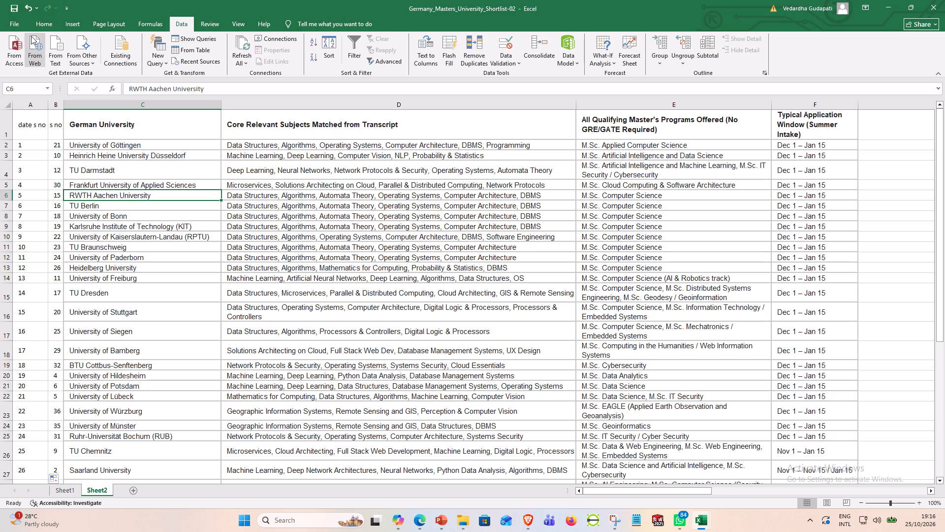
left_click(14, 8)
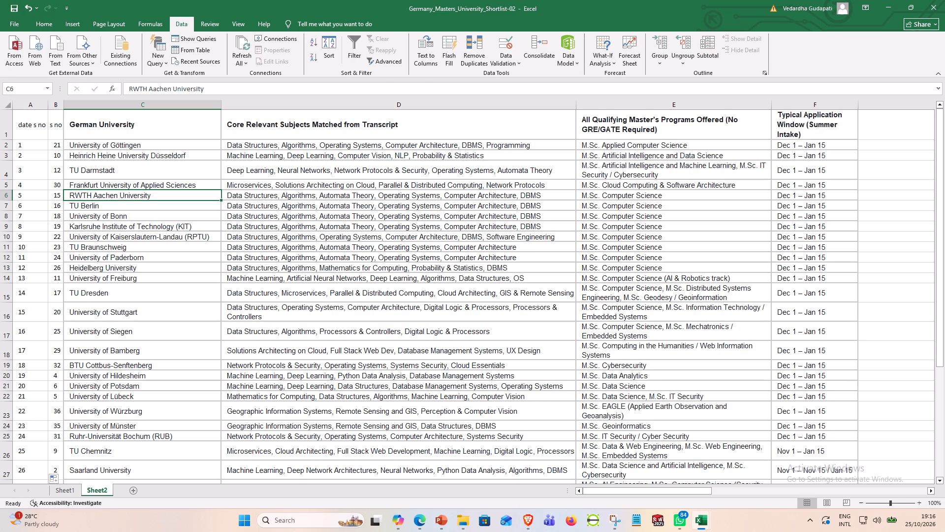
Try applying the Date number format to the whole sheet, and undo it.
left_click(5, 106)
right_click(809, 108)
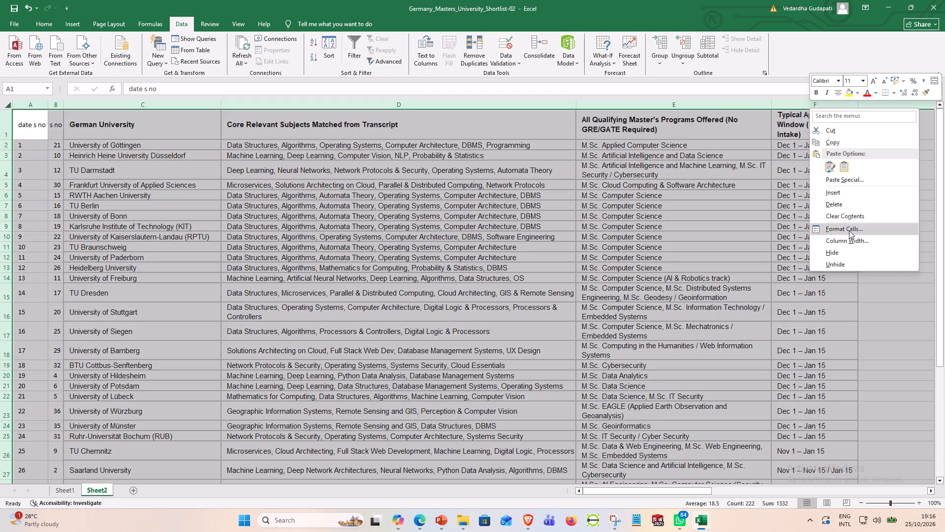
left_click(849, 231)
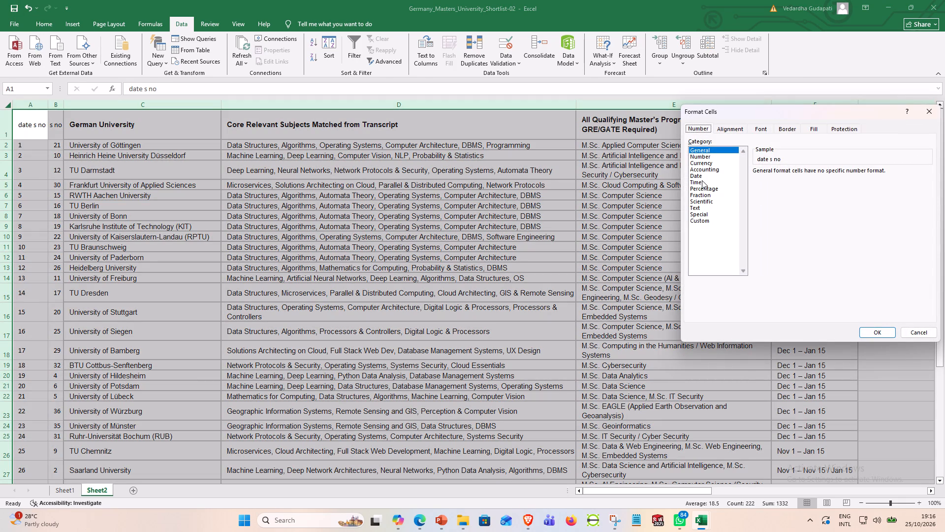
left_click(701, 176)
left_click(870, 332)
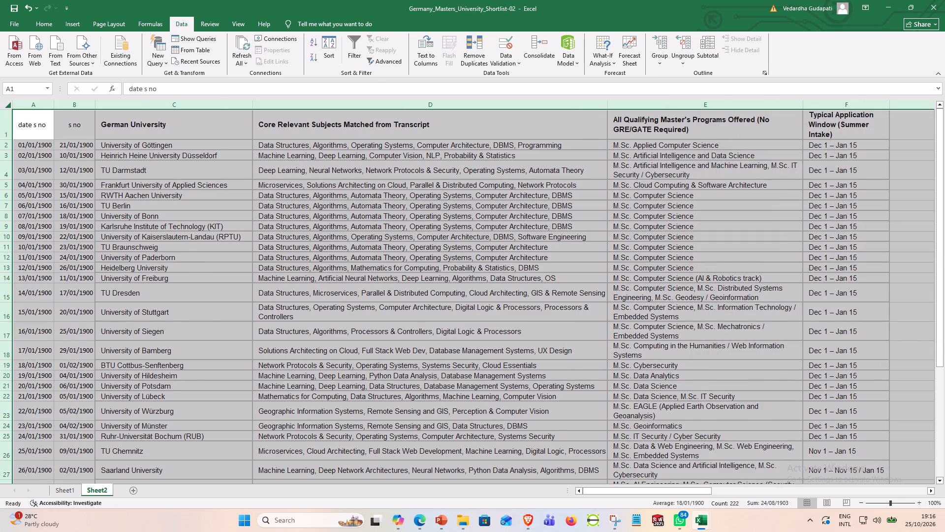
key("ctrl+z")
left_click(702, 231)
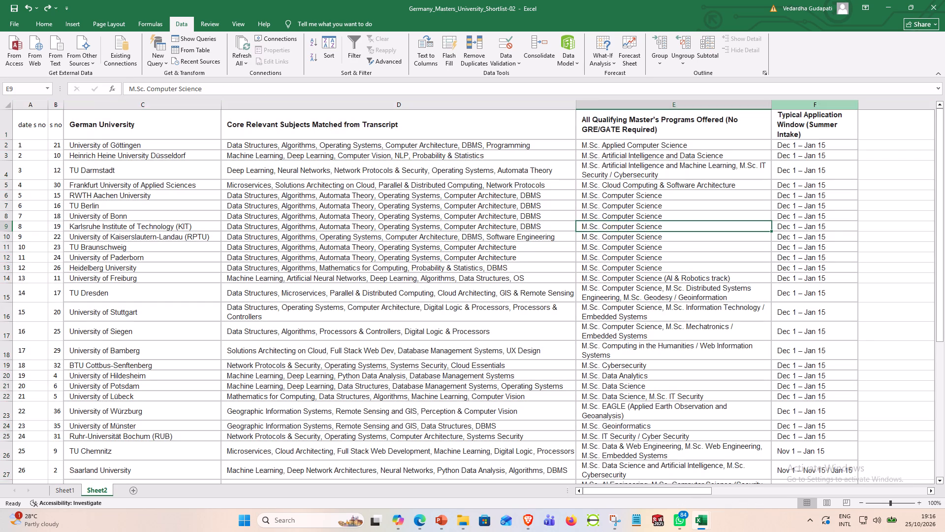
Apply the Date number format, type *14/03/2012, to the Typical Application Window (Summer Intake) column.
left_click(815, 105)
right_click(815, 105)
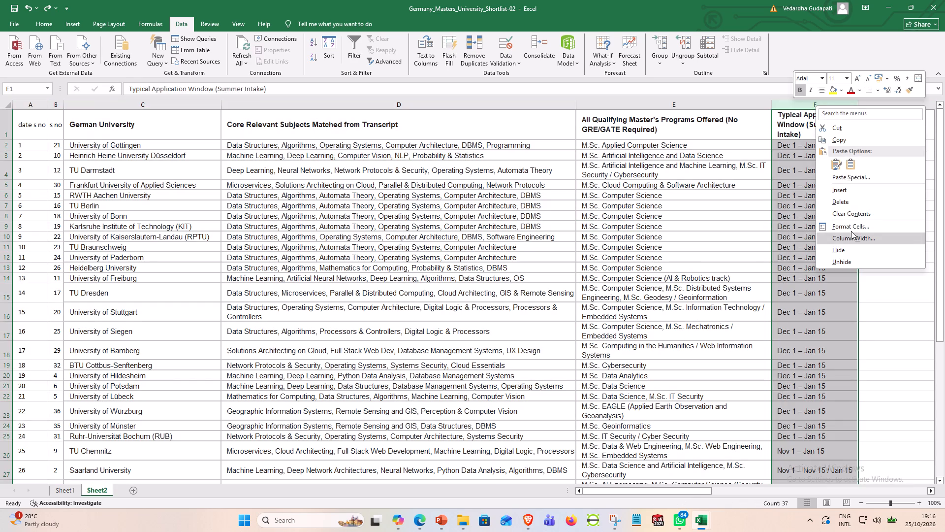
left_click(851, 231)
left_click(702, 178)
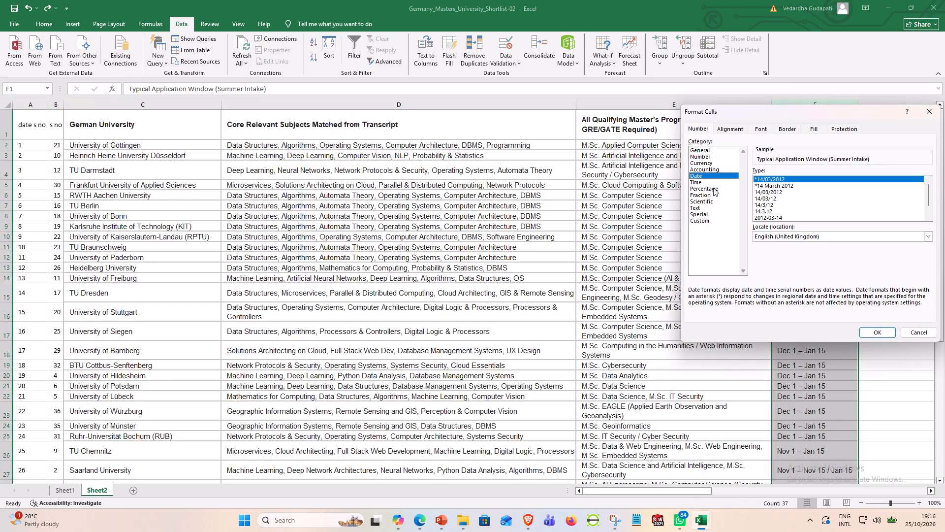
left_click(874, 332)
left_click(853, 335)
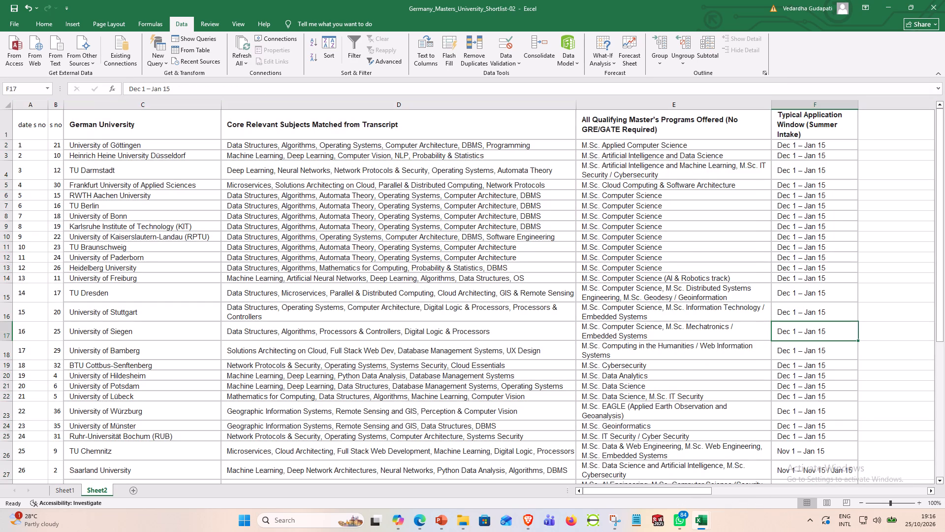
Sort the whole table by Typical Application Window (Summer Intake) cell values in January-first month order, and save the workbook.
left_click(8, 107)
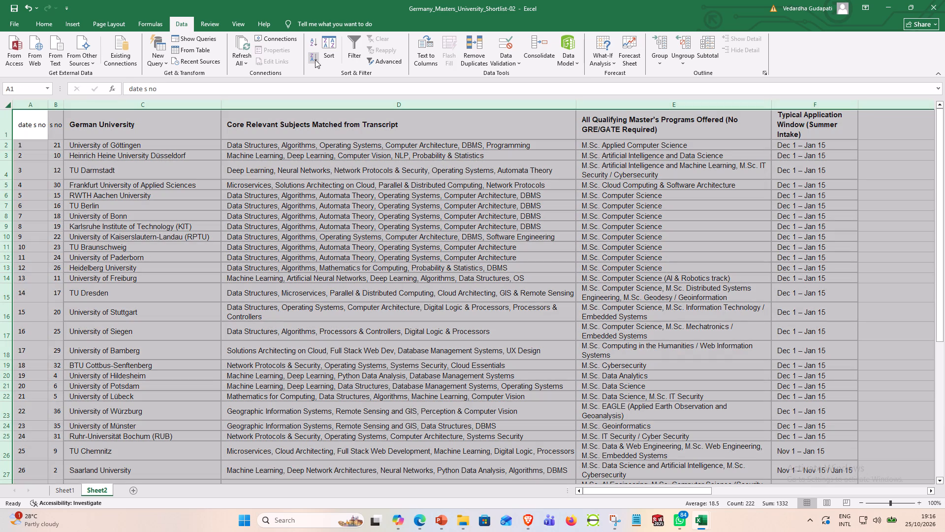
left_click(322, 44)
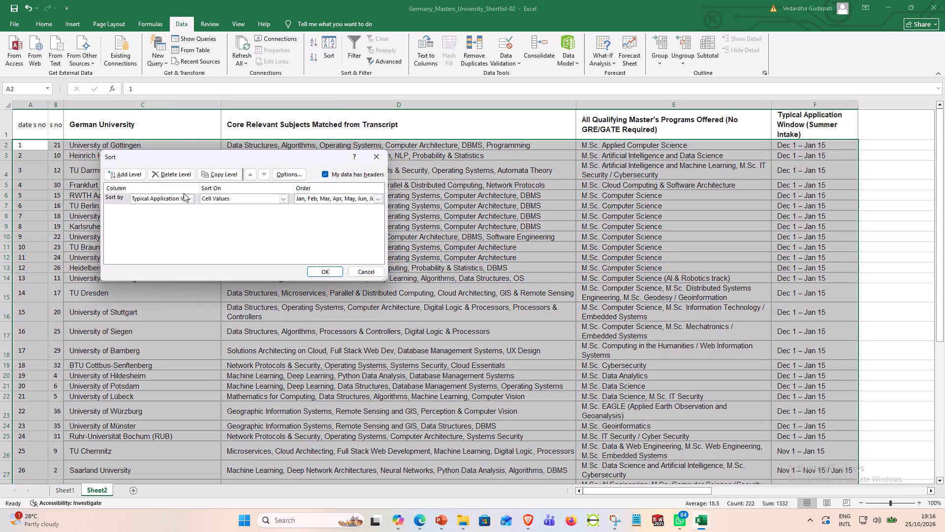
left_click(189, 200)
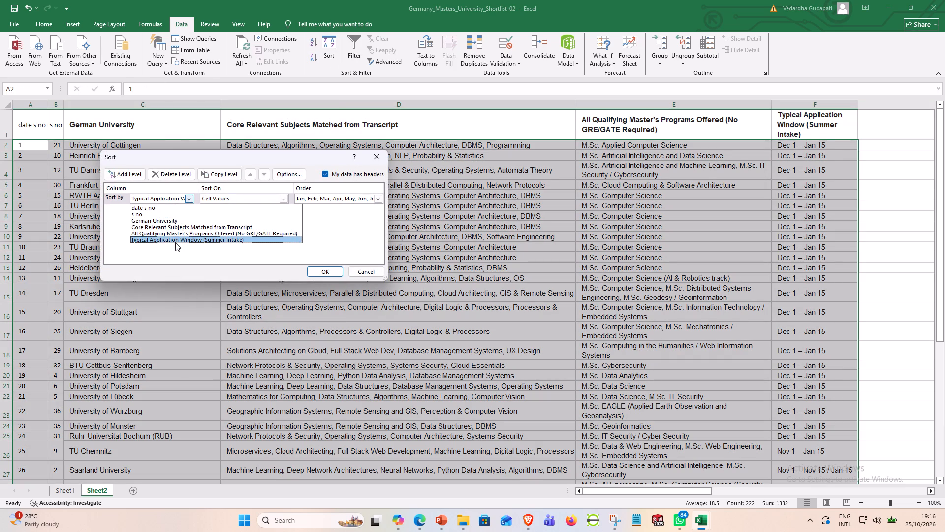
left_click(175, 242)
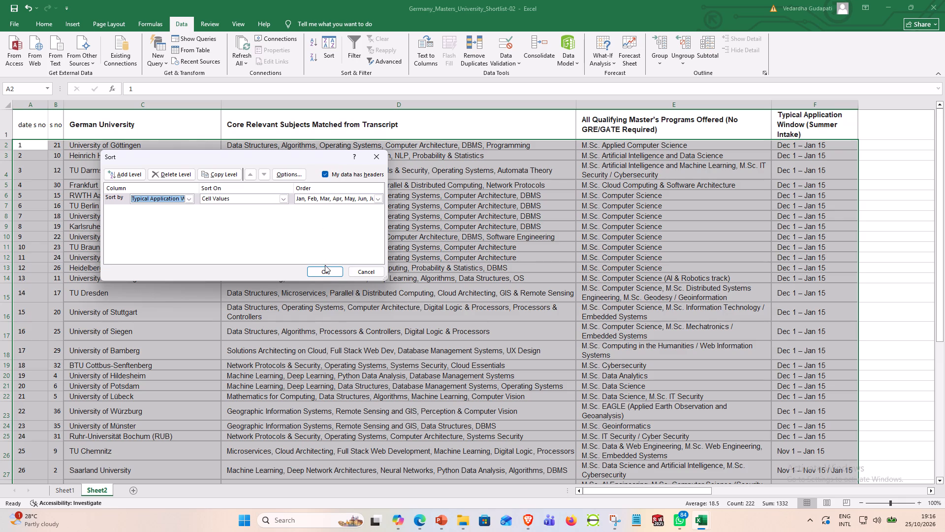
left_click(325, 272)
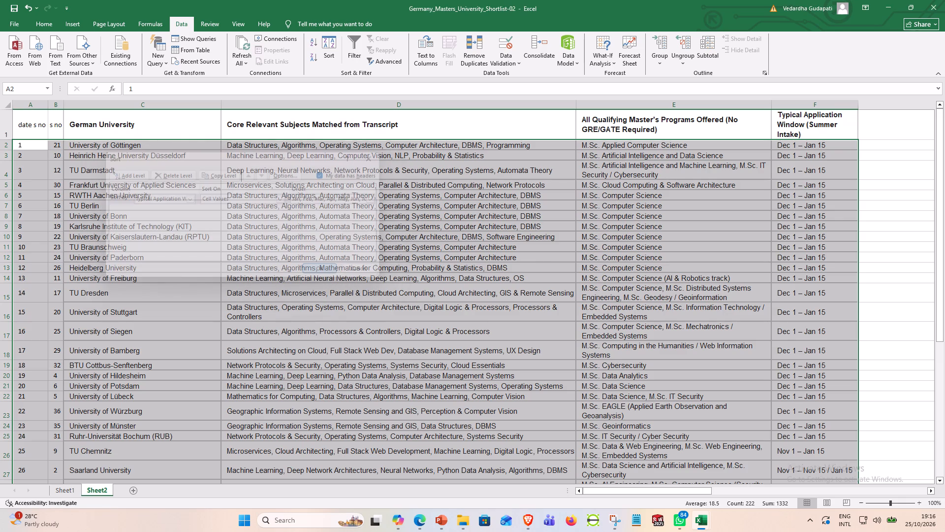
left_click(325, 272)
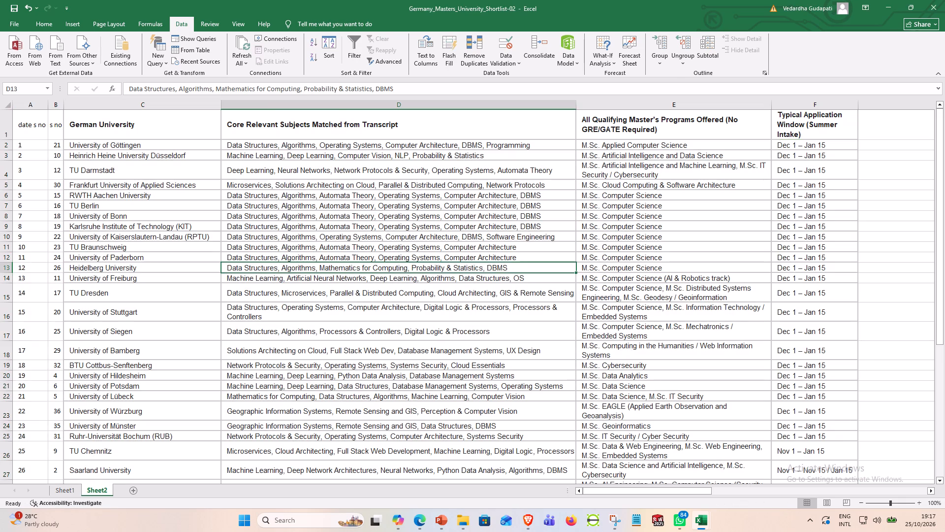
left_click(15, 9)
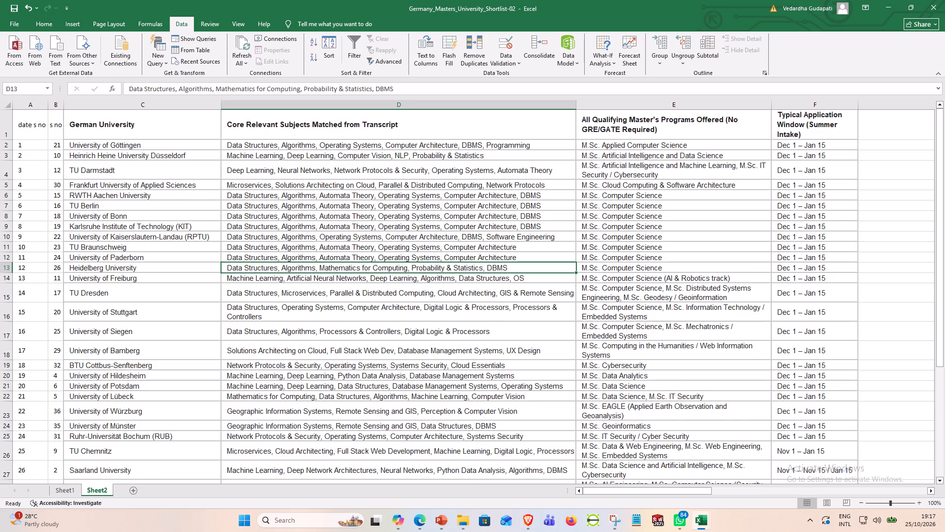
scroll(390, 271, "down", 2)
scroll(390, 271, "up", 7)
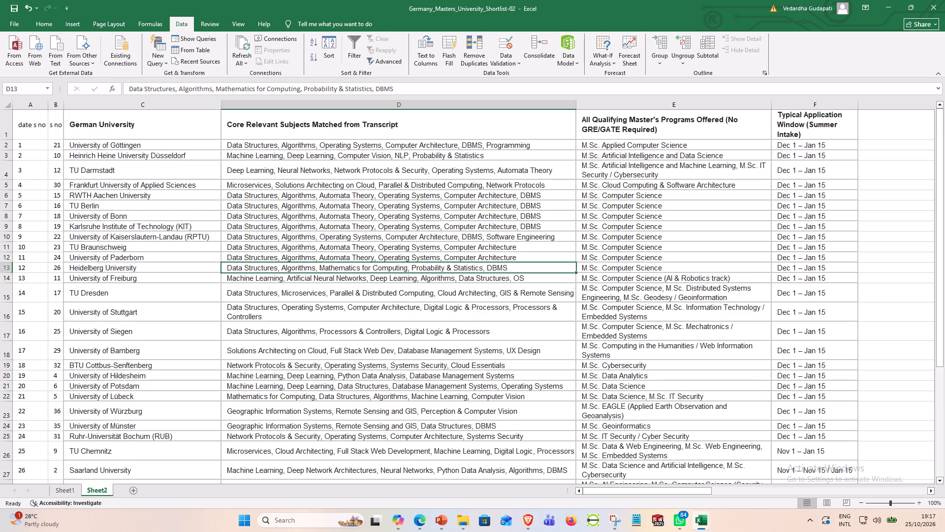
left_click(12, 7)
Rename Sheet2 as univ with dates and add a new blank worksheet after it.
right_click(98, 491)
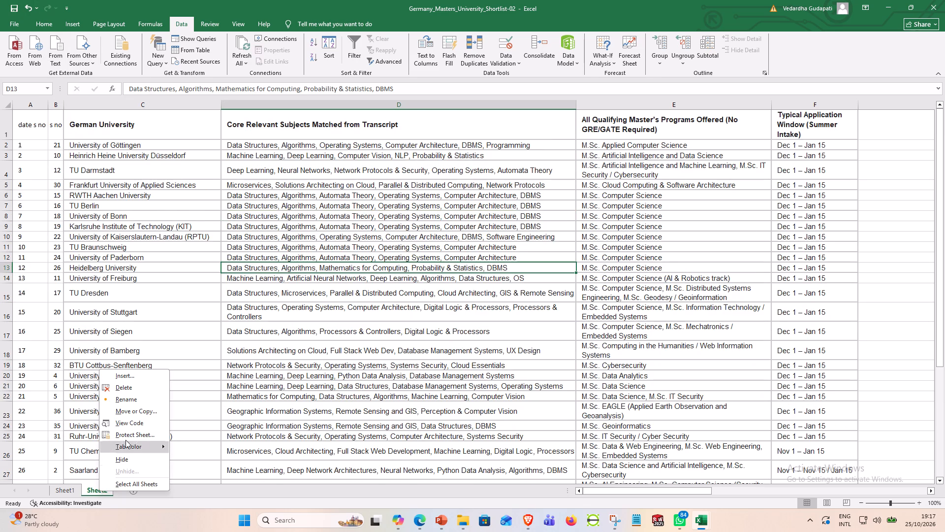
left_click(132, 399)
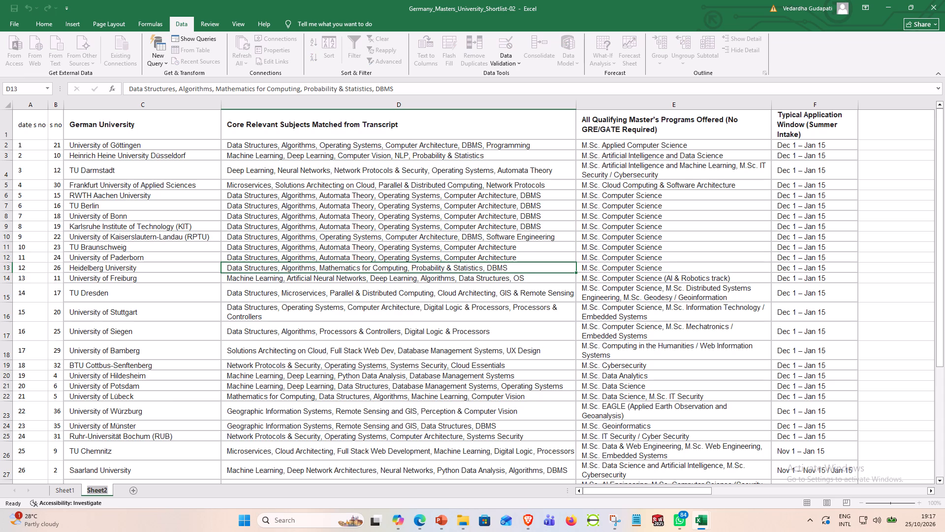
type("univ with dates")
left_click(166, 491)
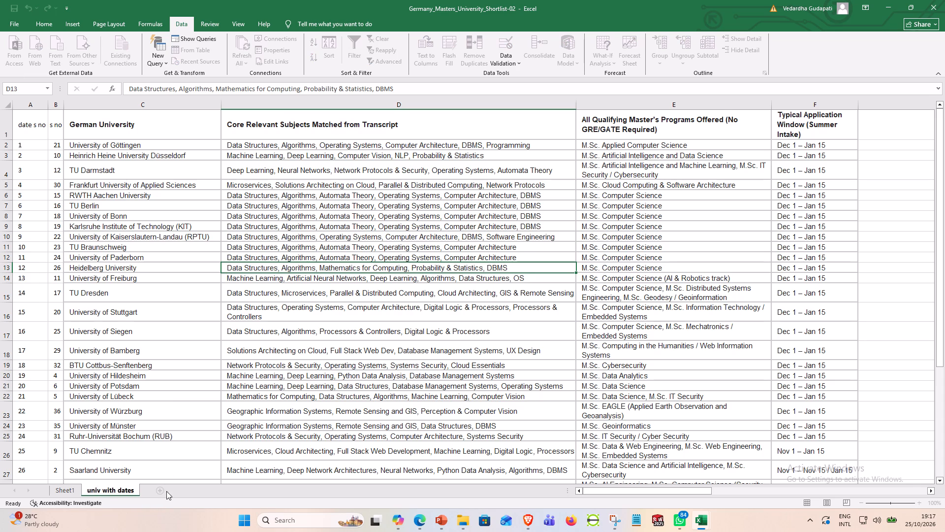
left_click(110, 490)
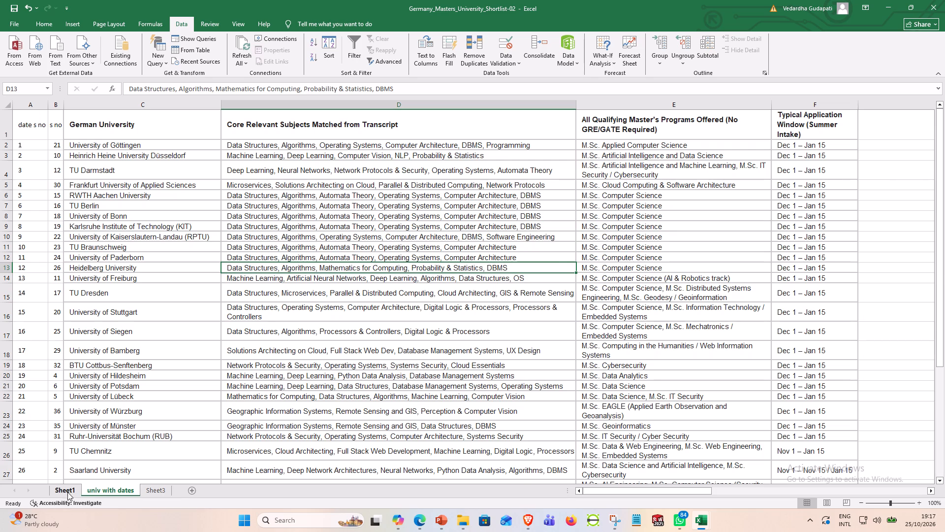
left_click(64, 491)
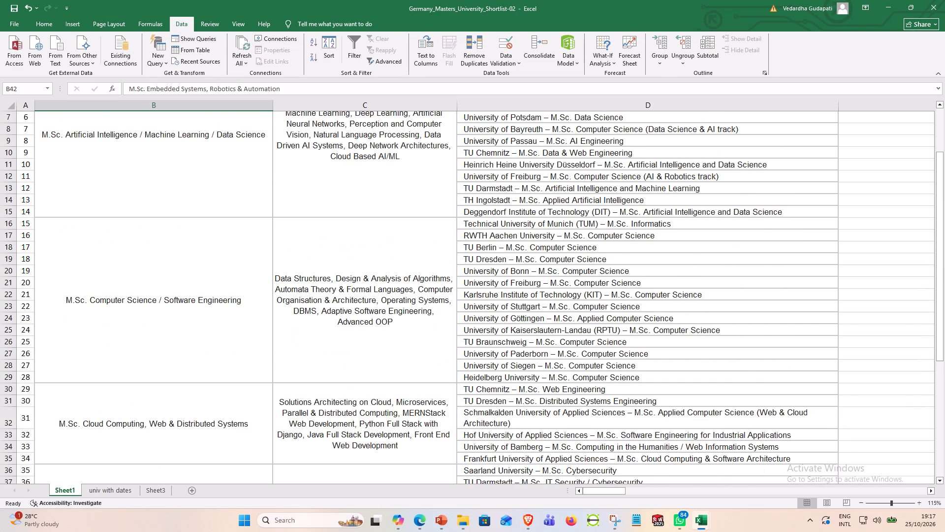
left_click(119, 485)
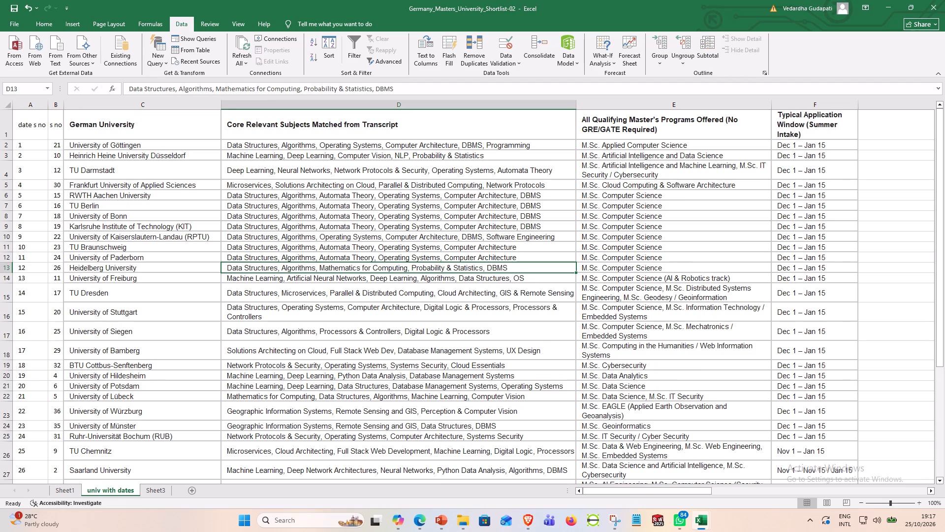
left_click(7, 105)
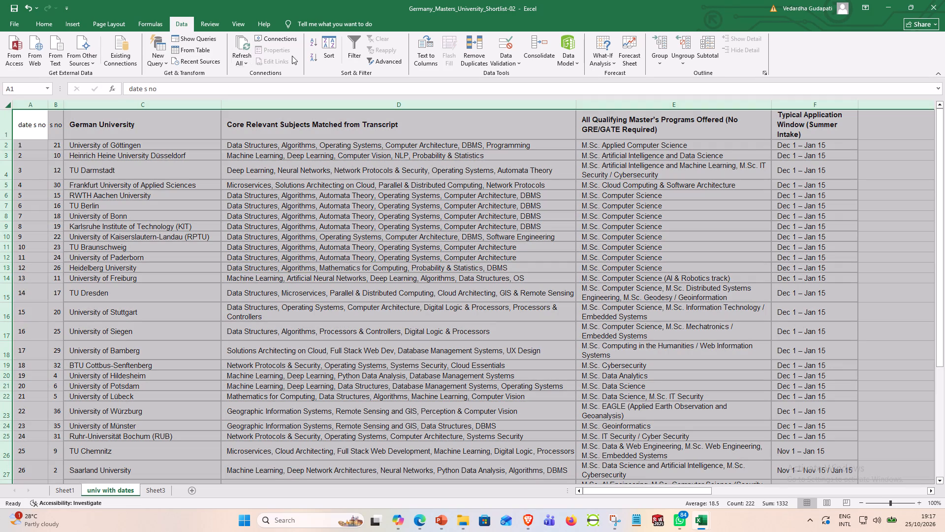
left_click(333, 45)
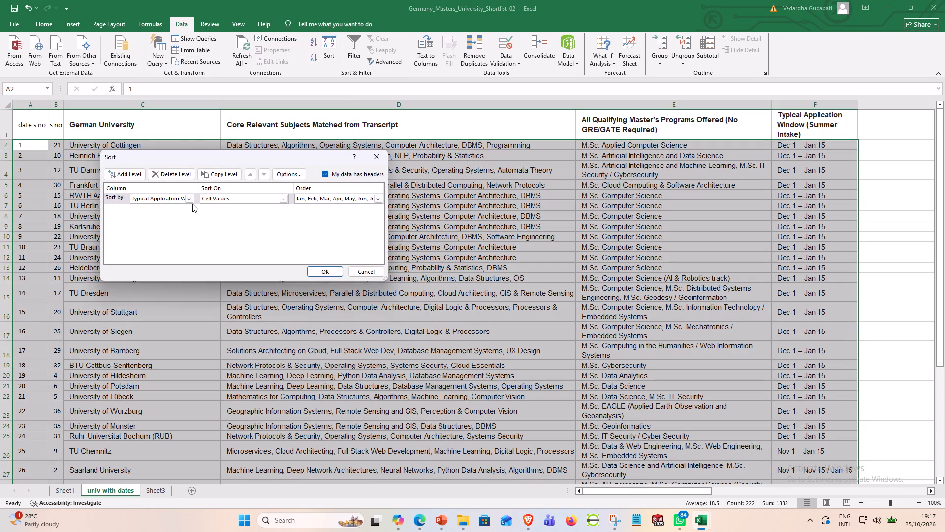
left_click(190, 201)
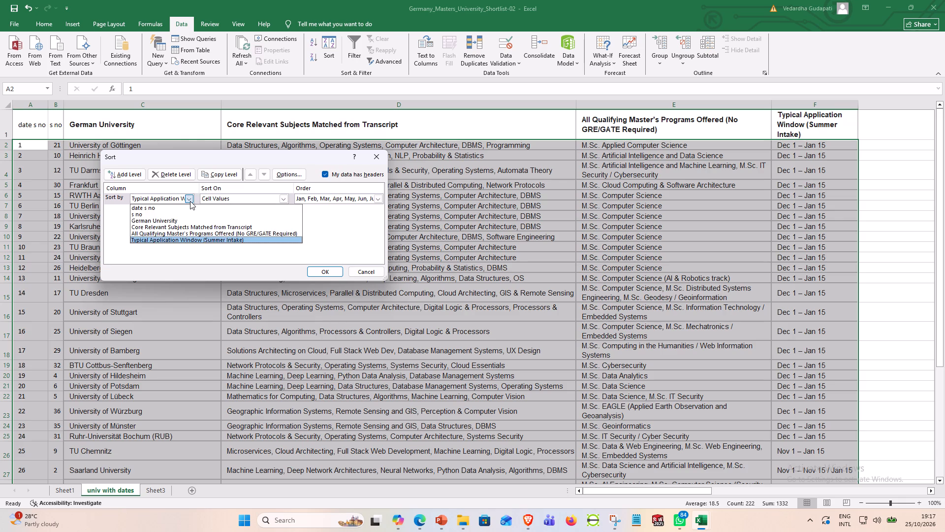
left_click(172, 214)
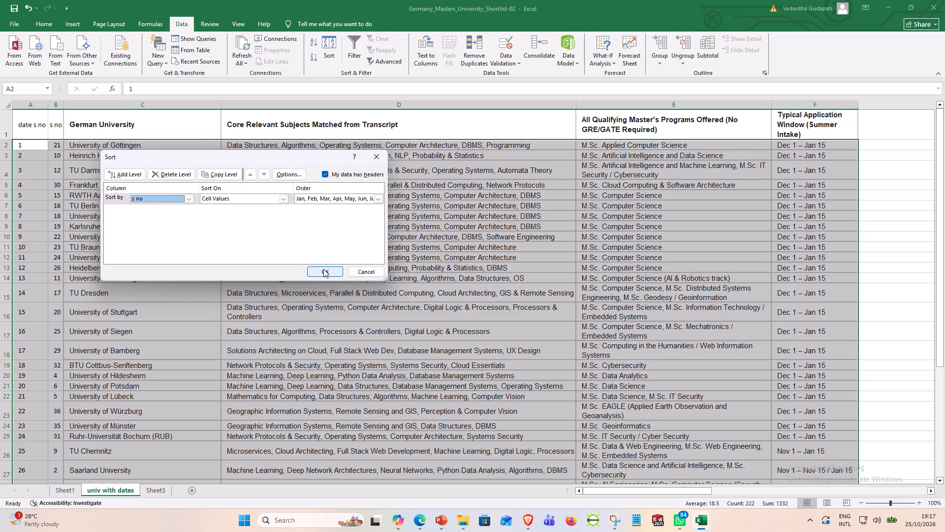
left_click(325, 270)
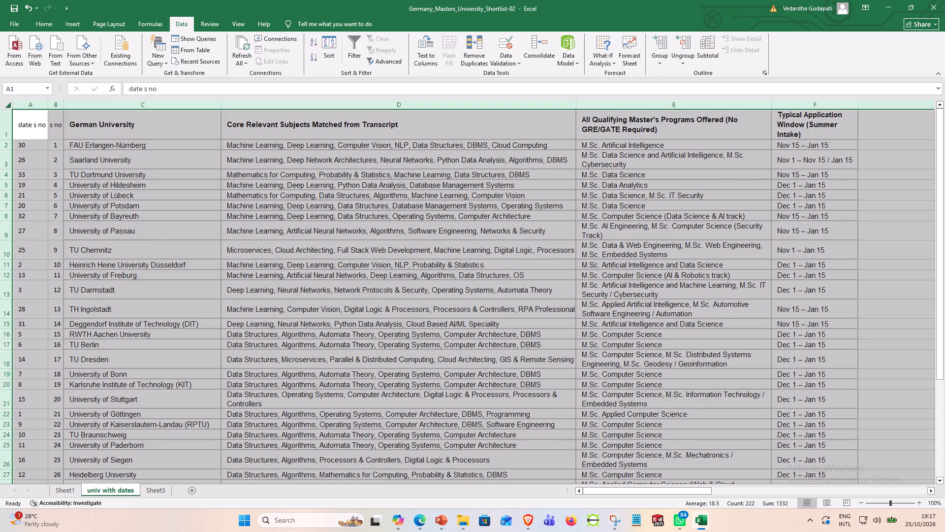
Check the re-sorted university rows and their application windows through the end of the table, and save the workbook.
left_click(596, 315)
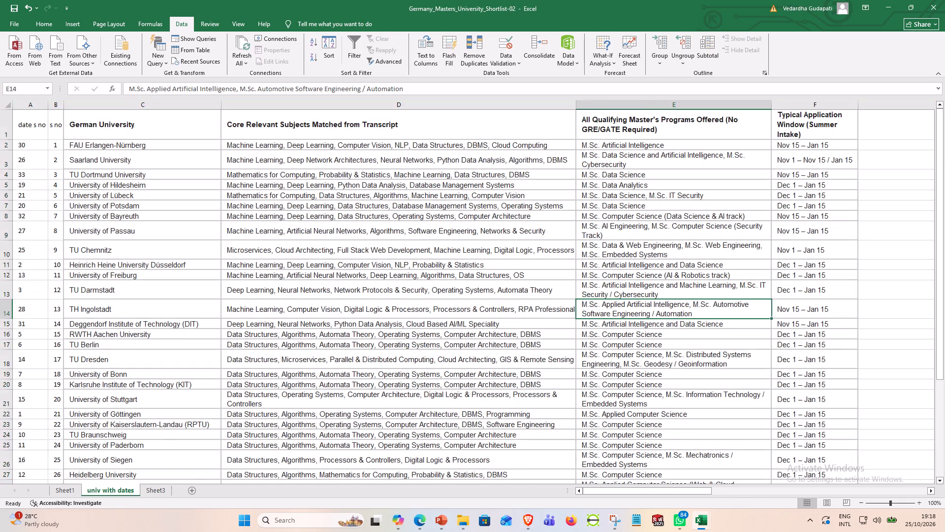
scroll(596, 315, "down", 5)
scroll(596, 315, "up", 1)
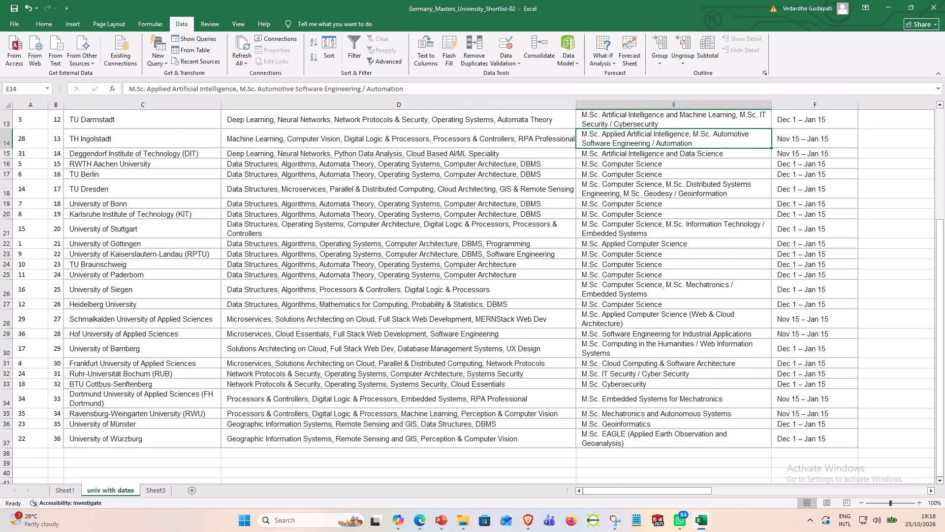
left_click(785, 402)
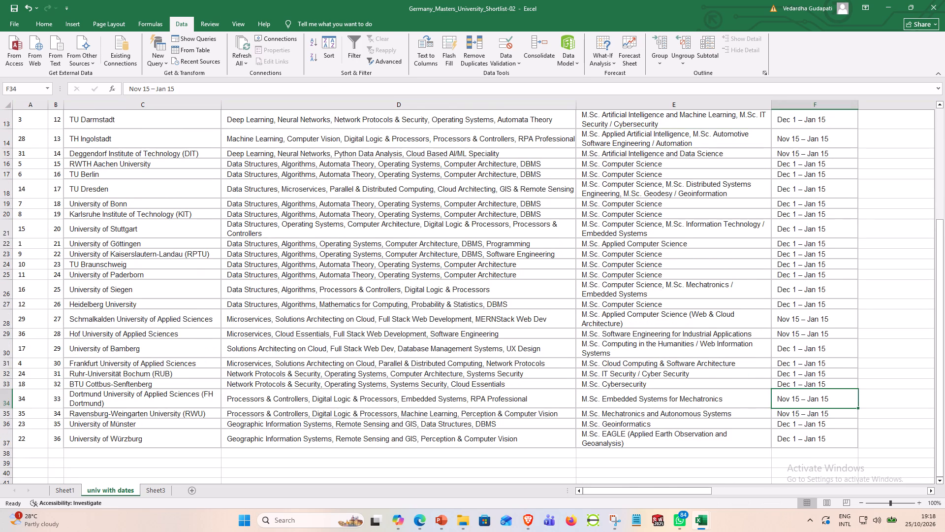
scroll(423, 355, "up", 8)
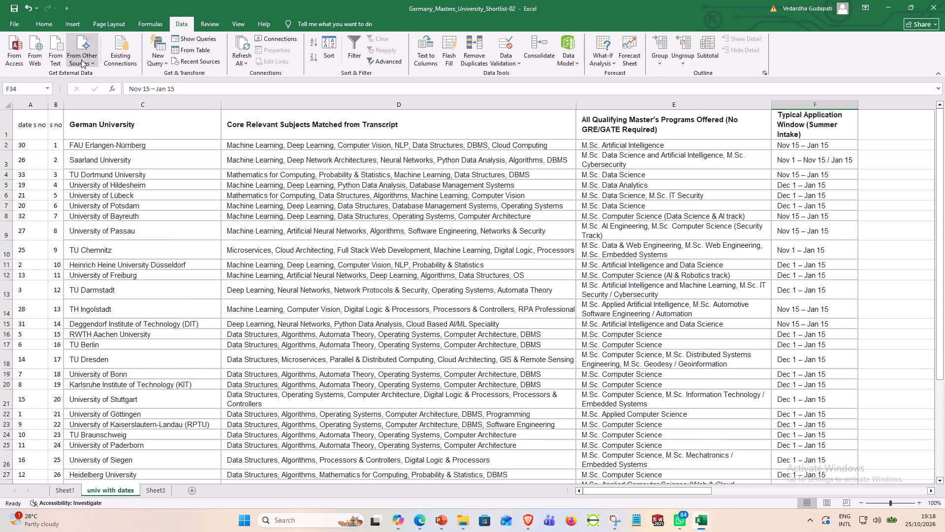
left_click(16, 8)
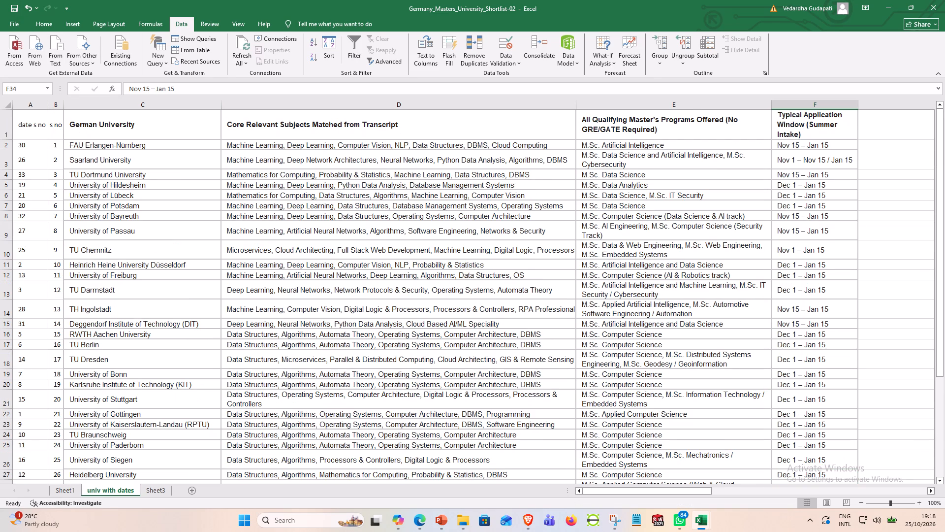
Narrow the date s no column and the German University column on the univ with dates sheet.
left_click_drag(47, 106, 35, 112)
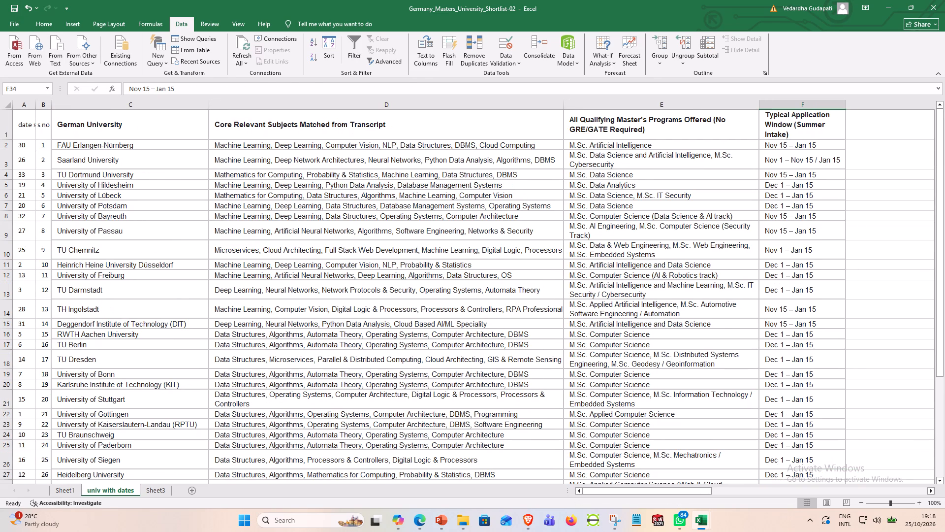
left_click(369, 238)
left_click_drag(209, 106, 206, 107)
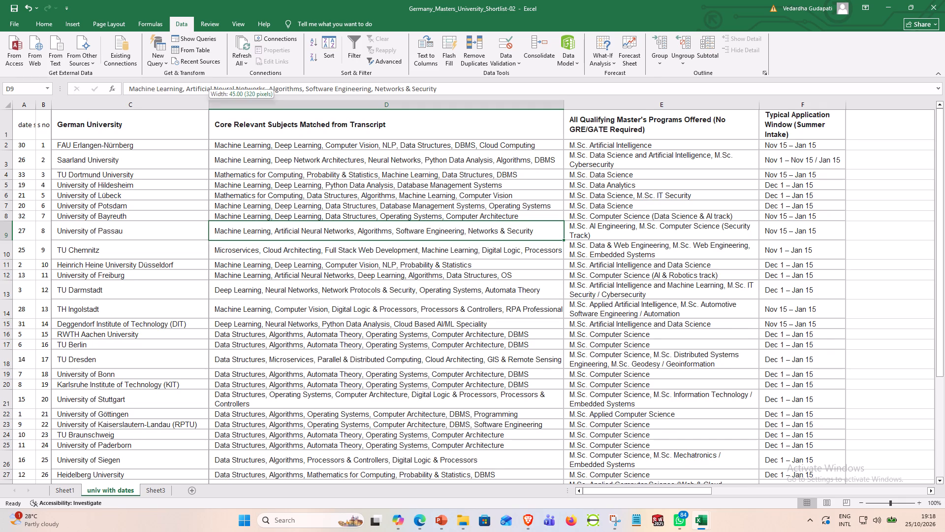
left_click_drag(206, 107, 197, 114)
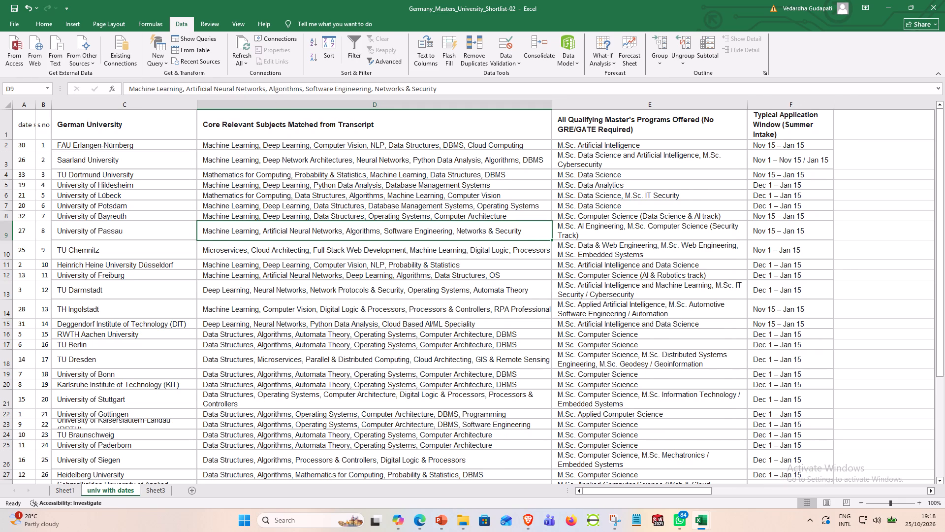
Auto-fit the row heights of the entire univ with dates sheet so wrapped university names fit.
left_click(6, 103)
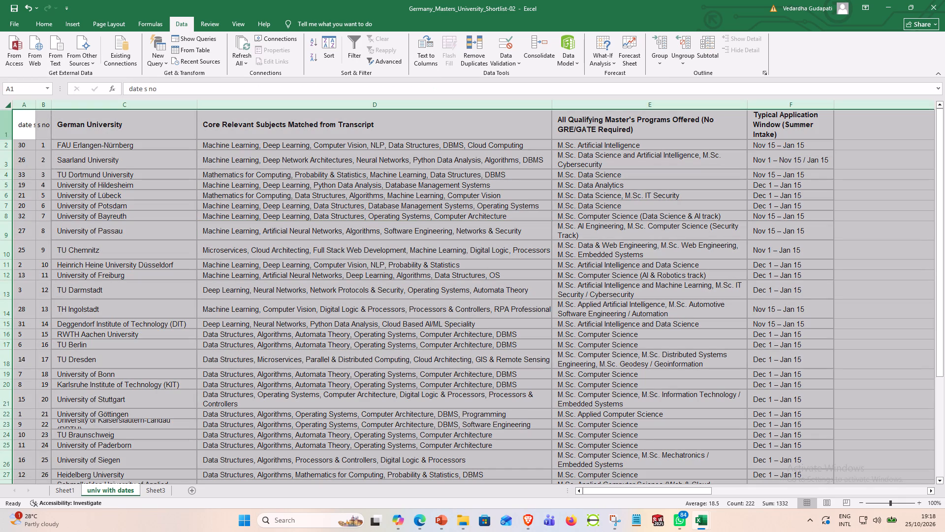
left_click(8, 150)
left_click(8, 150)
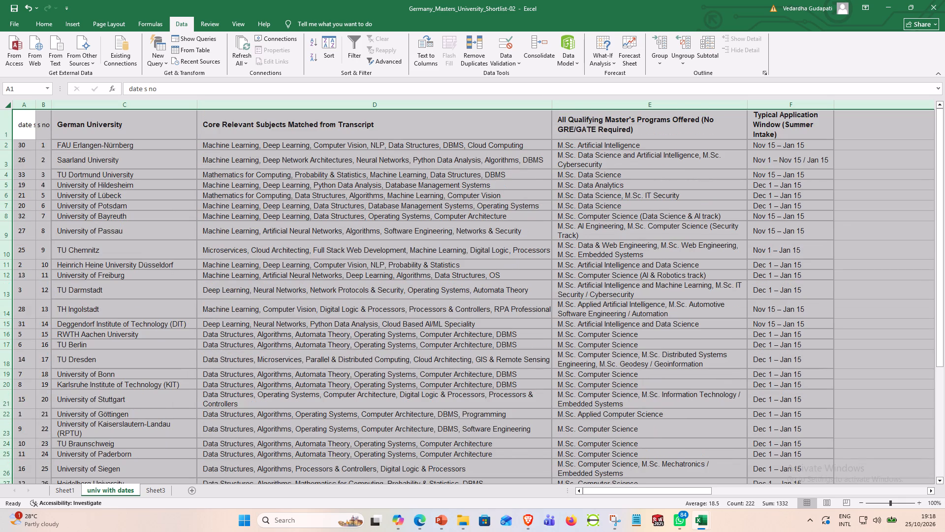
left_click(247, 310)
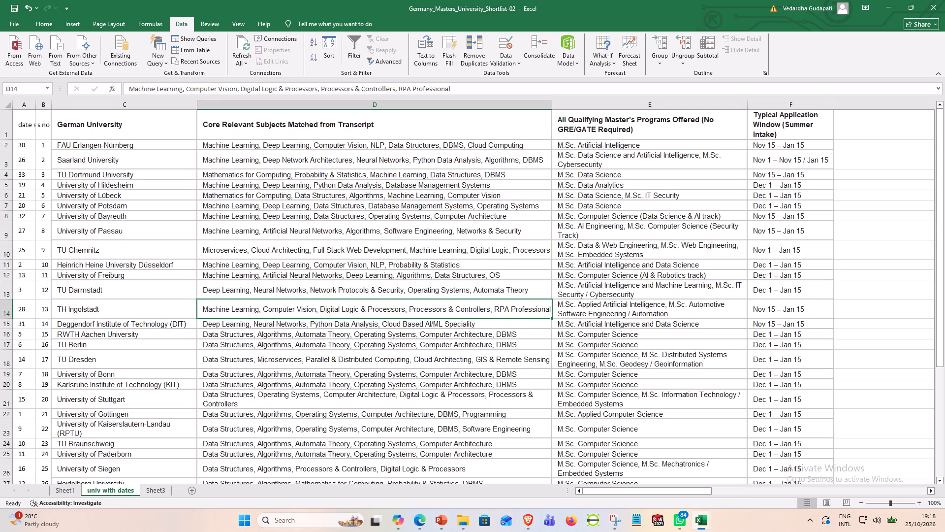